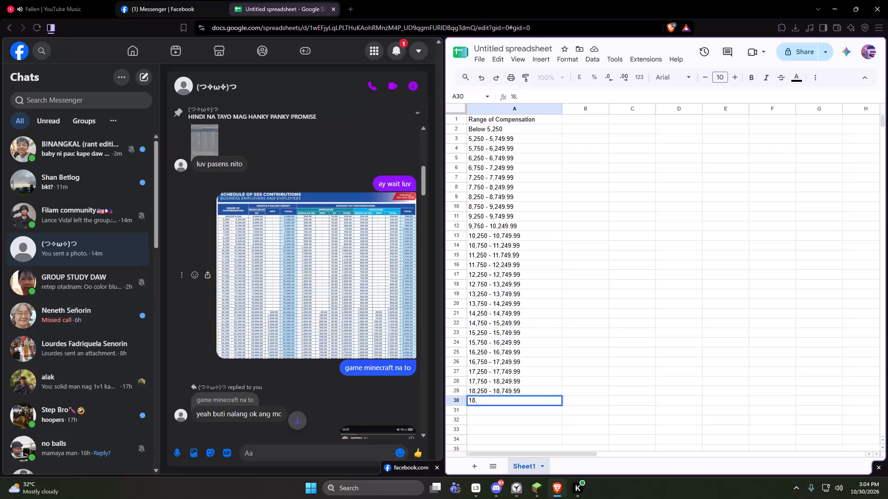
# Complete the compensation range in cell A30 so that it reads 18,750 - 19,249.99.
pyautogui.write('750 -')
pyautogui.press('space')
pyautogui.write('19,')
pyautogui.write('249.99')
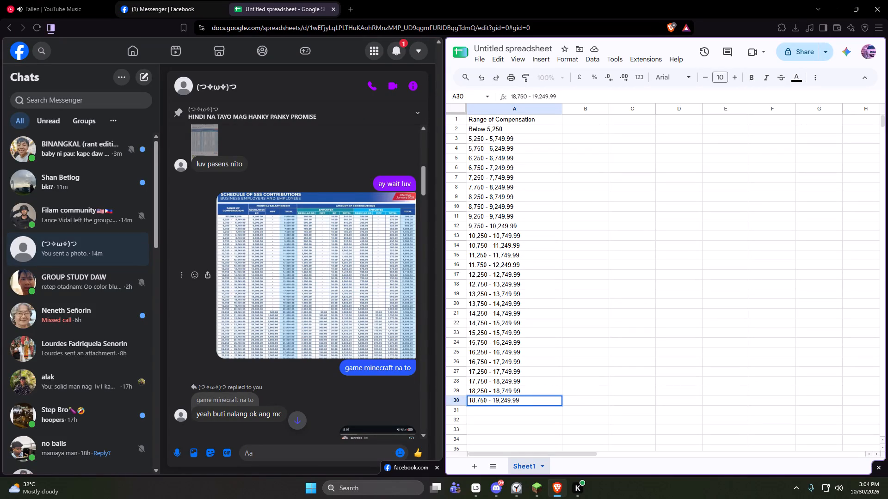
pyautogui.press('Down')
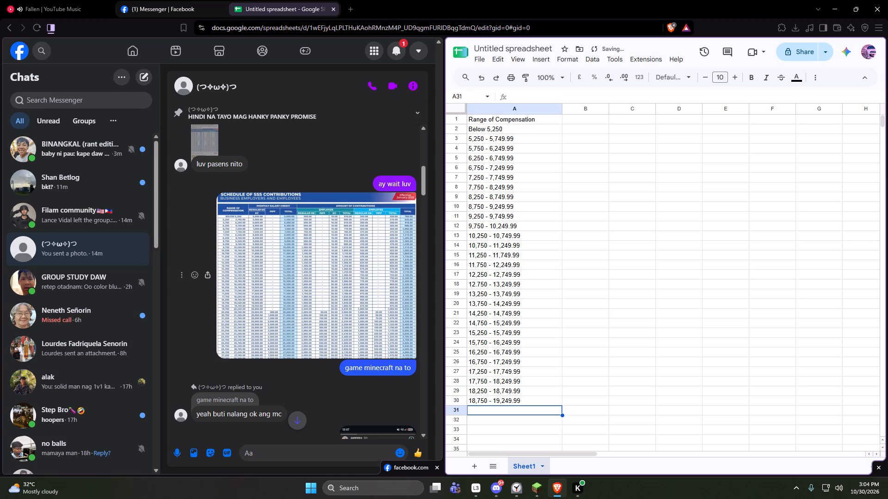
# Enter the compensation range 19,250 - 19,749.99 in cell A31.
pyautogui.write('19')
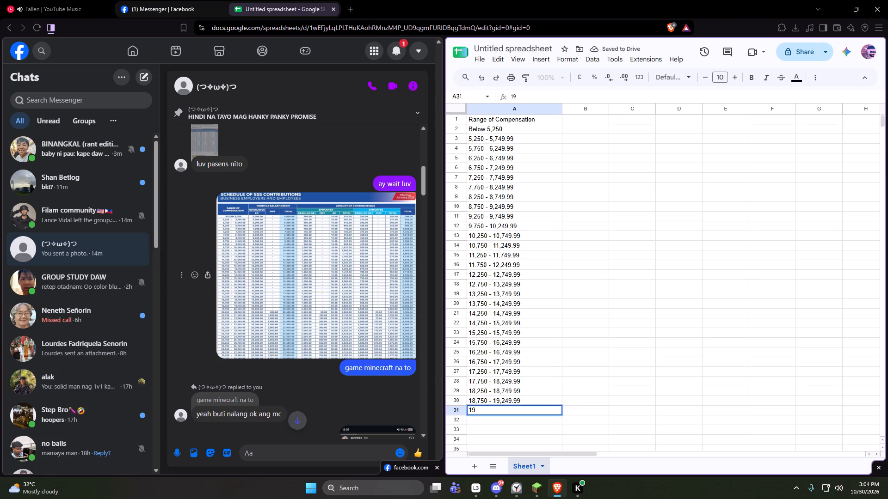
pyautogui.press(',')
pyautogui.write('250 -')
pyautogui.press('space')
pyautogui.write('19,7')
pyautogui.write('49.99')
pyautogui.press('Down')
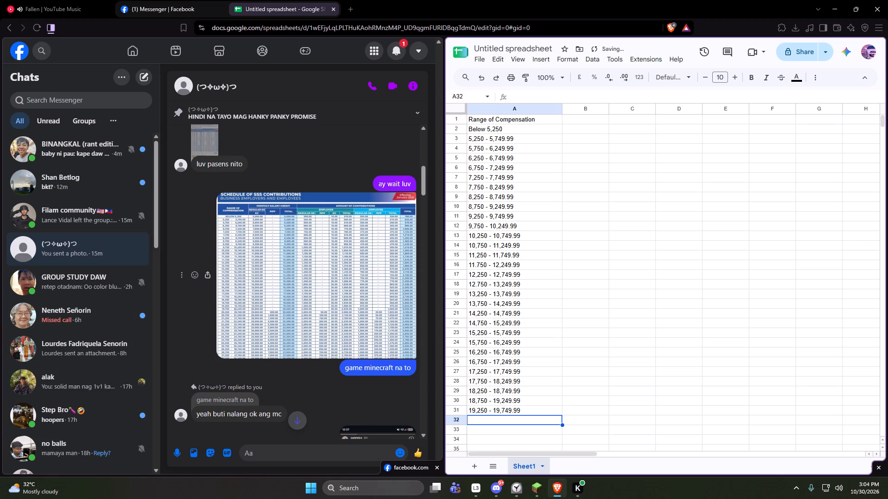
# Enter the compensation range 19,750 - 20,249.99 in cell A32.
pyautogui.write('19')
pyautogui.press(',')
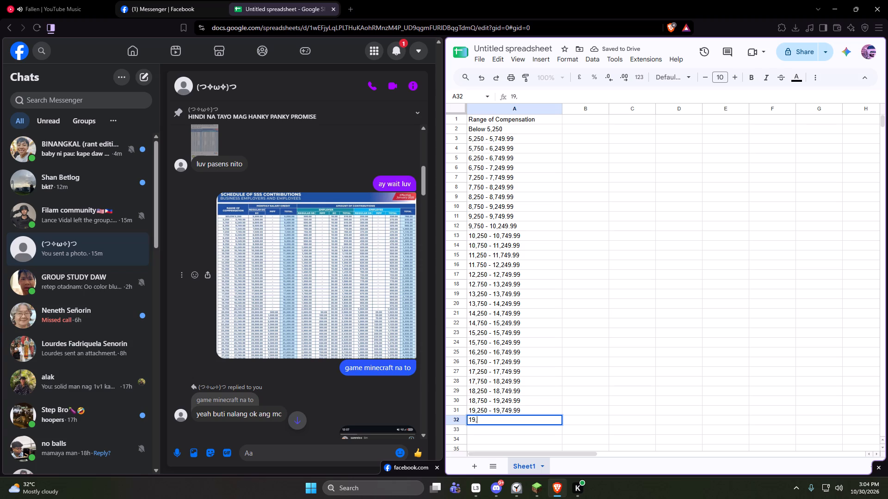
pyautogui.write('750 -')
pyautogui.press('space')
pyautogui.write('20')
pyautogui.press(',')
pyautogui.write('249.99')
pyautogui.press('Down')
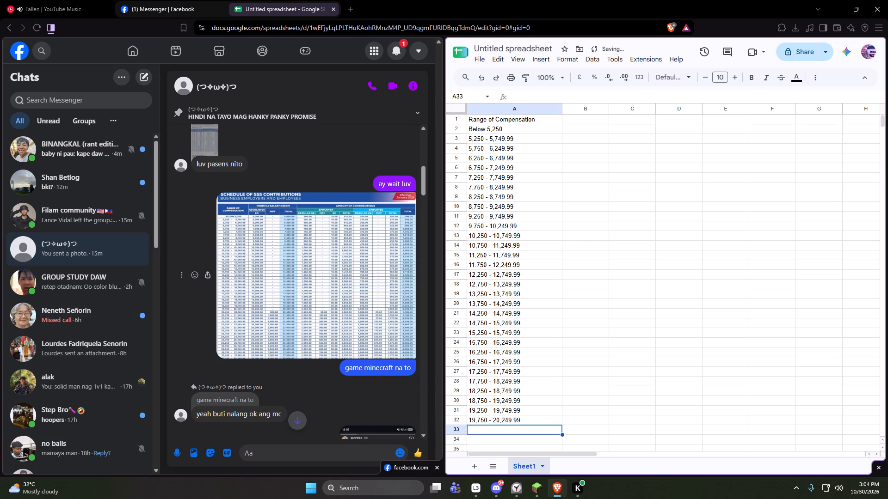
# Enter the compensation range 20,250 - 20,749.99 in cell A33.
pyautogui.write('20,')
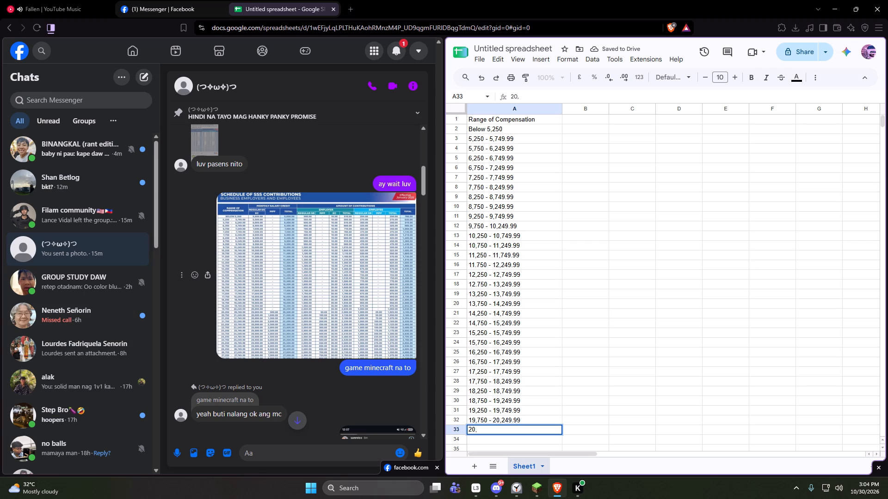
pyautogui.write('250 -')
pyautogui.press('space')
pyautogui.write('20')
pyautogui.write(',')
pyautogui.press('space')
pyautogui.press('BackSpace')
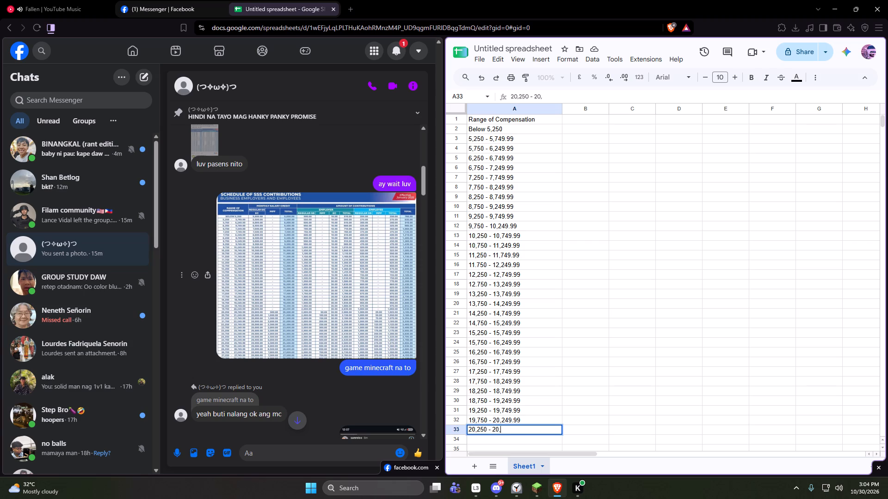
pyautogui.press('7')
pyautogui.write('49')
pyautogui.write('.99')
pyautogui.press('Down')
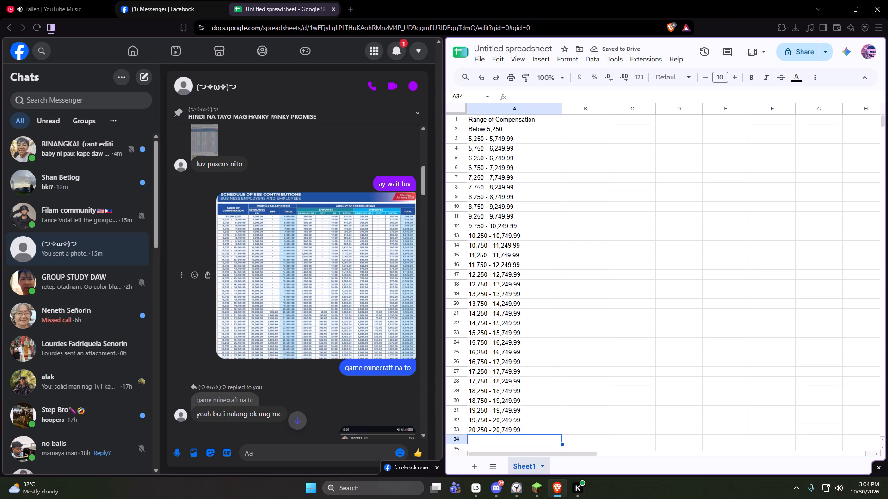
# Begin entering the next compensation range from the SSS schedule in cell A34, starting with 20 thousand.
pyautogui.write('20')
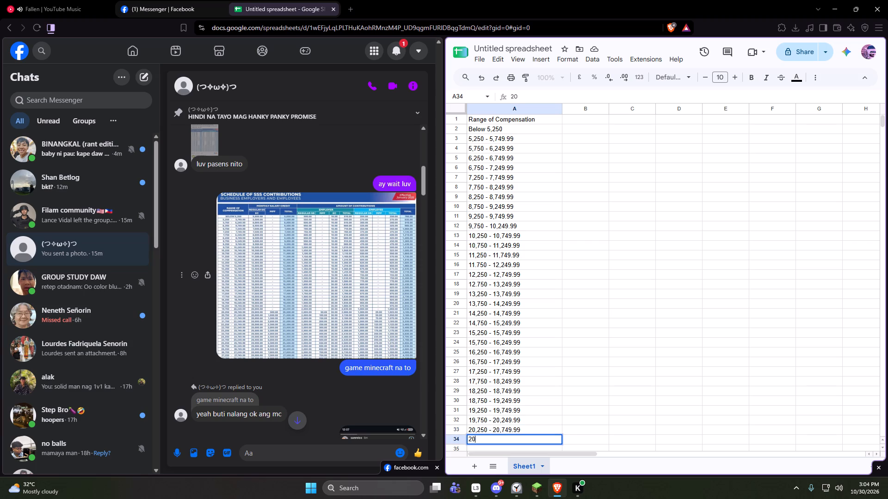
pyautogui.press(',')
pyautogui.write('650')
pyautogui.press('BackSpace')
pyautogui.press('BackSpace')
# Complete the entry in cell A34 as the open-ended compensation range 20,750+.
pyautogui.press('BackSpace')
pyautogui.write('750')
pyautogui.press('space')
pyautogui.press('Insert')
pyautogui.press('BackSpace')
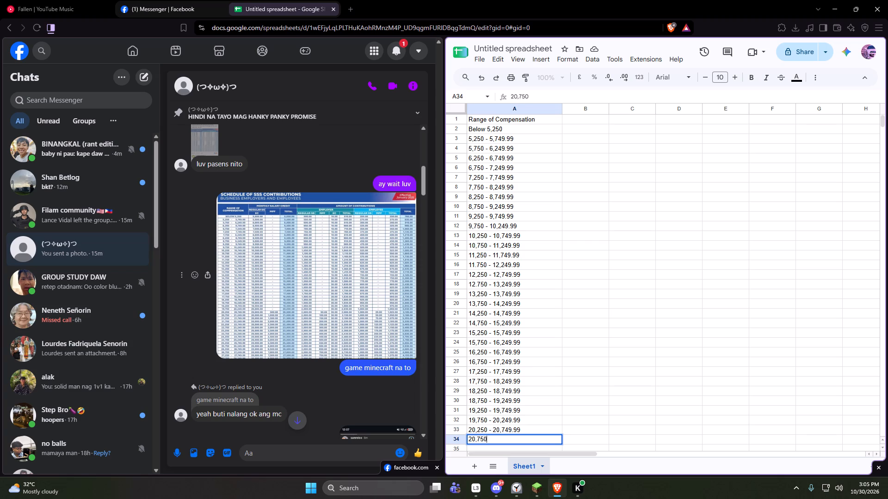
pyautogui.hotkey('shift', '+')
pyautogui.scroll(6, 496, 294)
pyautogui.scroll(3, 468, 266)
pyautogui.moveTo(470, 120); pyautogui.dragTo(541, 433)
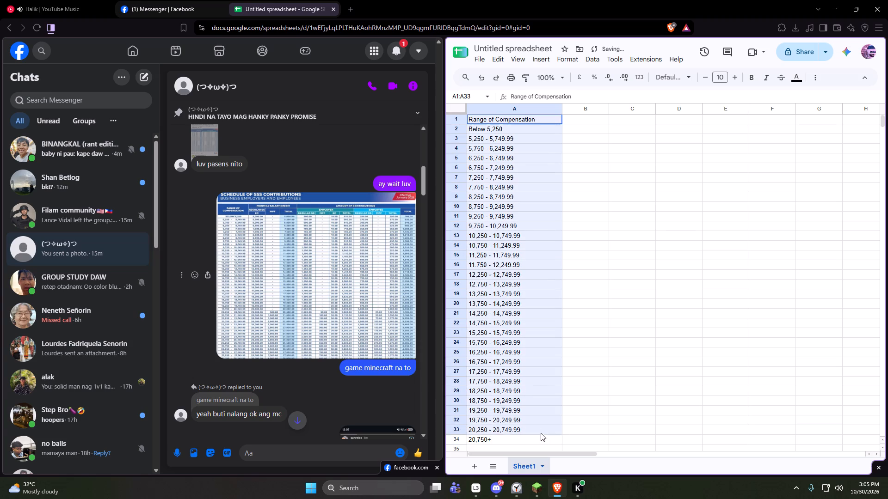
pyautogui.moveTo(541, 433); pyautogui.dragTo(541, 439)
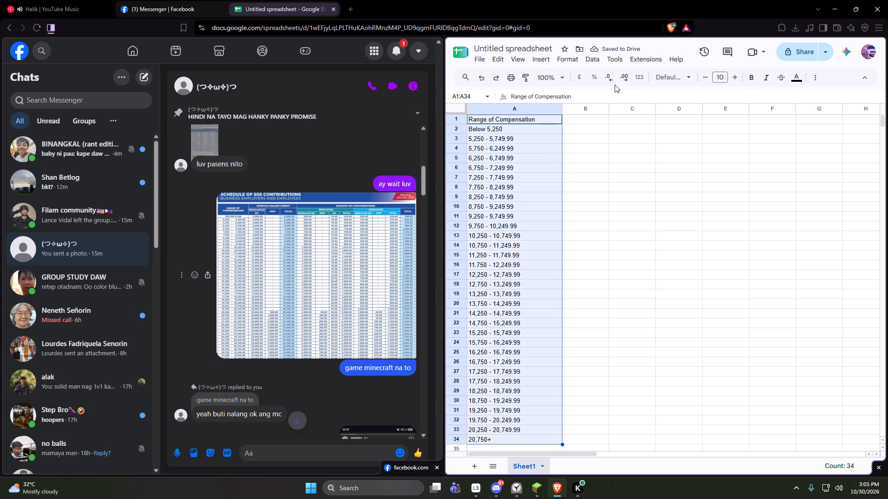
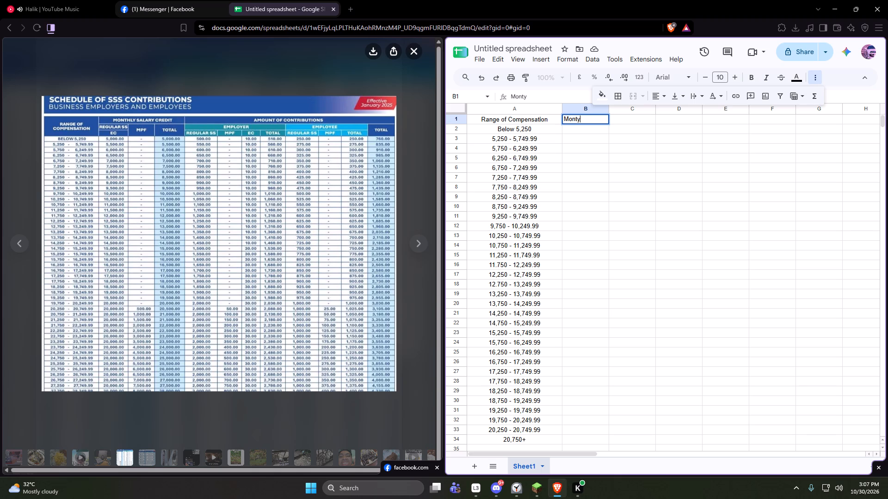
# Enter the header text "Monthly Salary Credit" in cell B1.
pyautogui.write('h')
pyautogui.press('BackSpace')
pyautogui.press('BackSpace')
pyautogui.write('hly')
pyautogui.press('space')
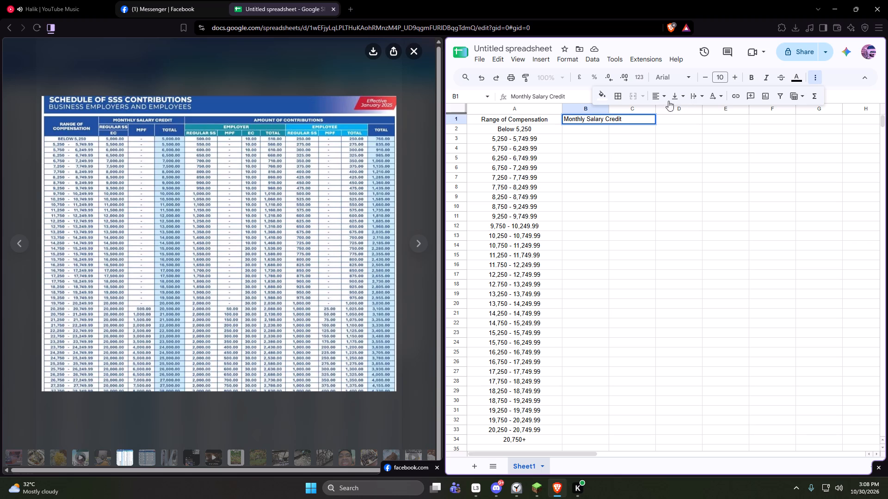
# Widen column B so the "Monthly Salary Credit" heading fits within it.
pyautogui.moveTo(609, 110); pyautogui.dragTo(647, 110)
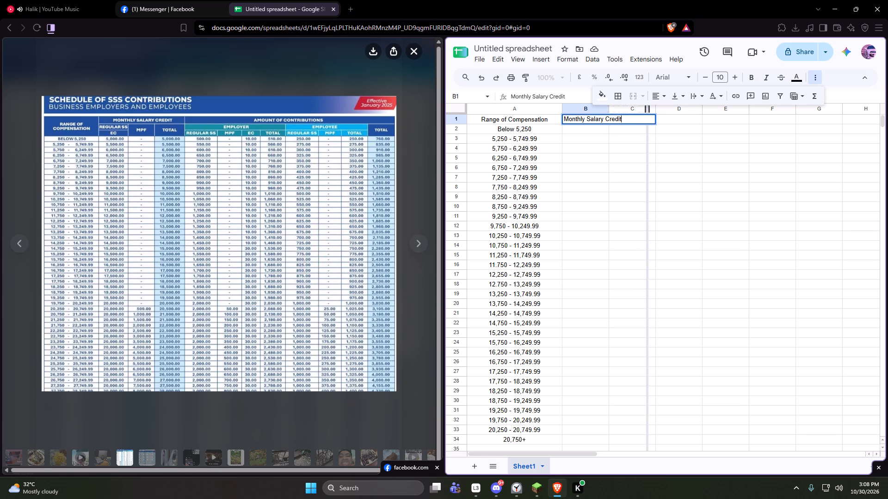
pyautogui.moveTo(647, 110); pyautogui.dragTo(658, 110)
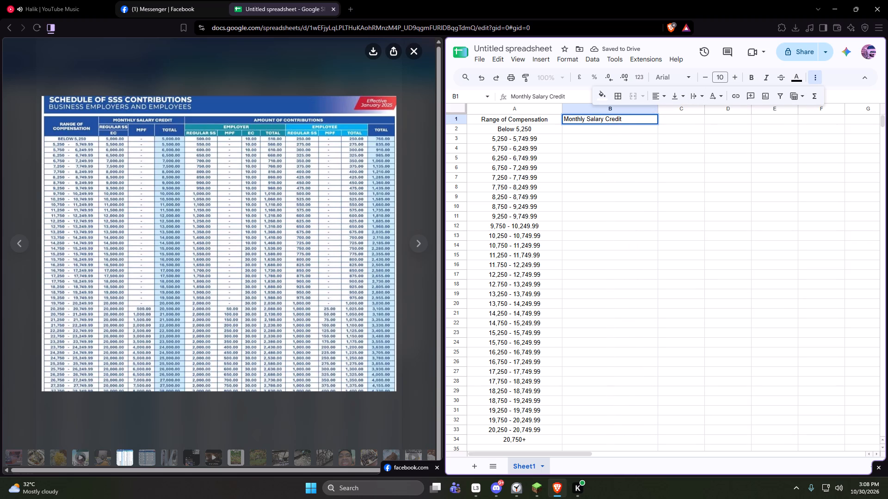
# Center the "Monthly Salary Credit" heading horizontally in cell B1.
pyautogui.moveTo(632, 120); pyautogui.dragTo(564, 119)
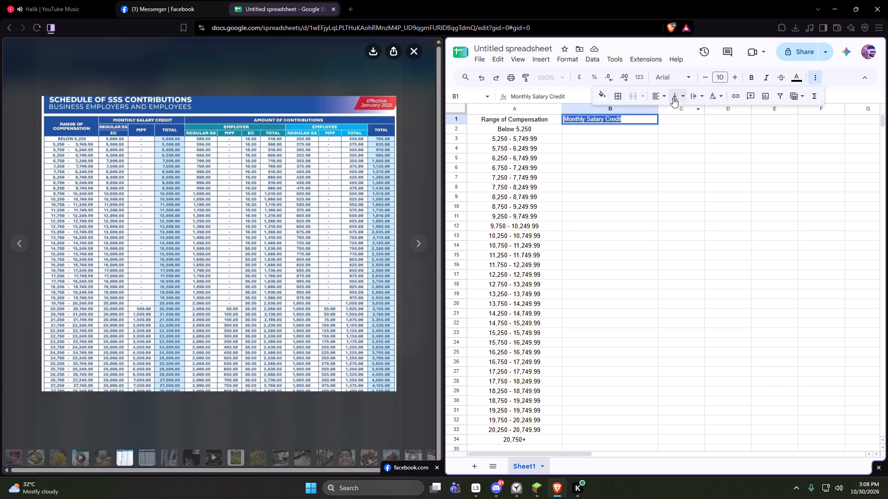
pyautogui.click(660, 91)
pyautogui.click(671, 115)
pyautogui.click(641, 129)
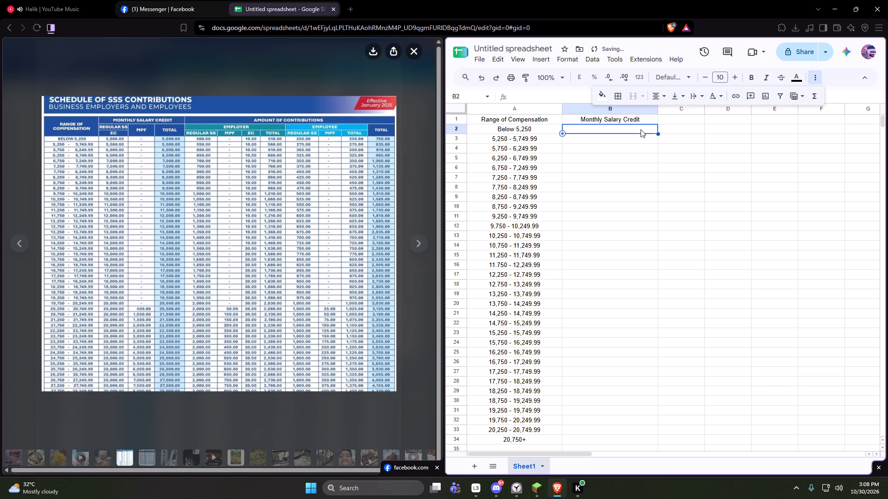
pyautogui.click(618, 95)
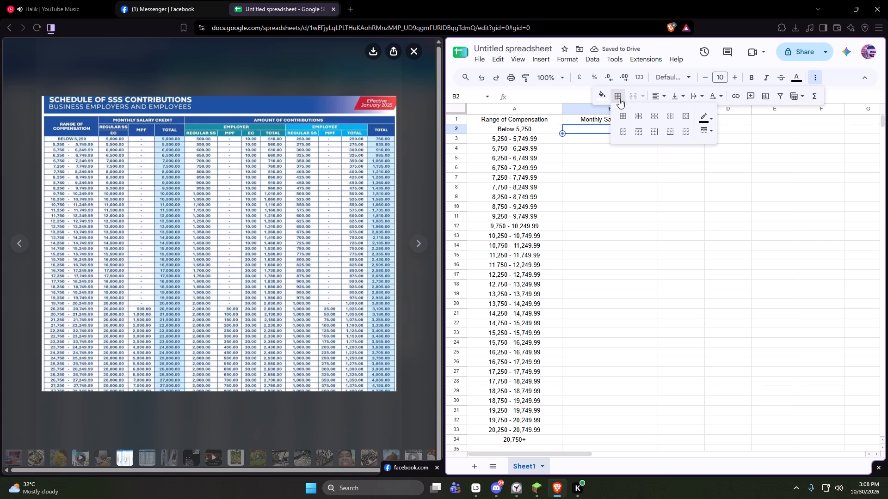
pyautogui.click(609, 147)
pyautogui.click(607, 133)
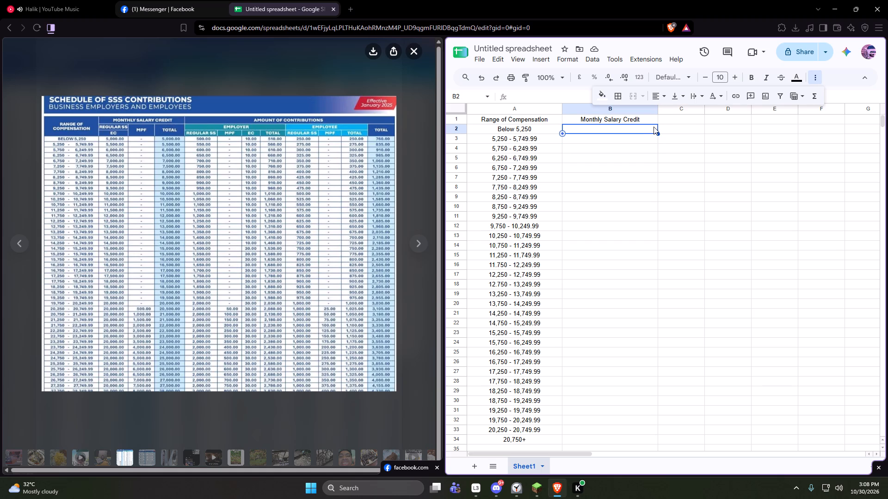
# Enter the sub-header "Regular SS" in cell B2.
pyautogui.doubleClick(628, 128)
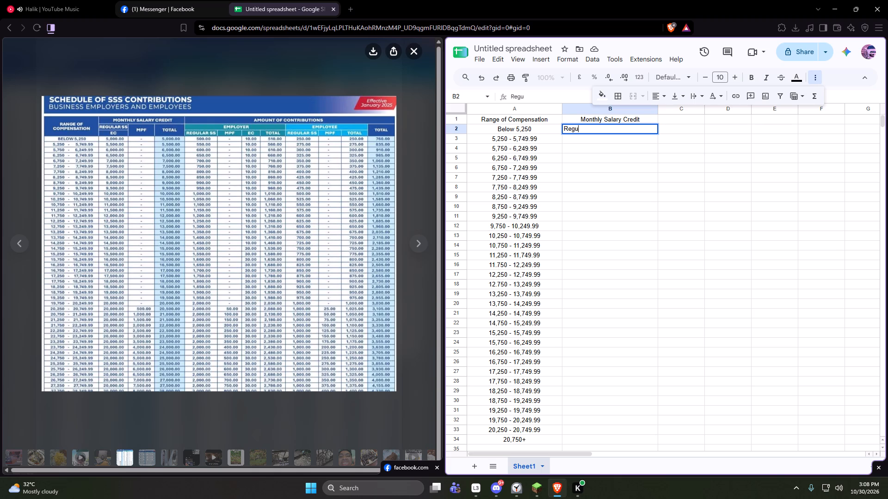
pyautogui.press('space')
pyautogui.press('BackSpace')
pyautogui.click(607, 136)
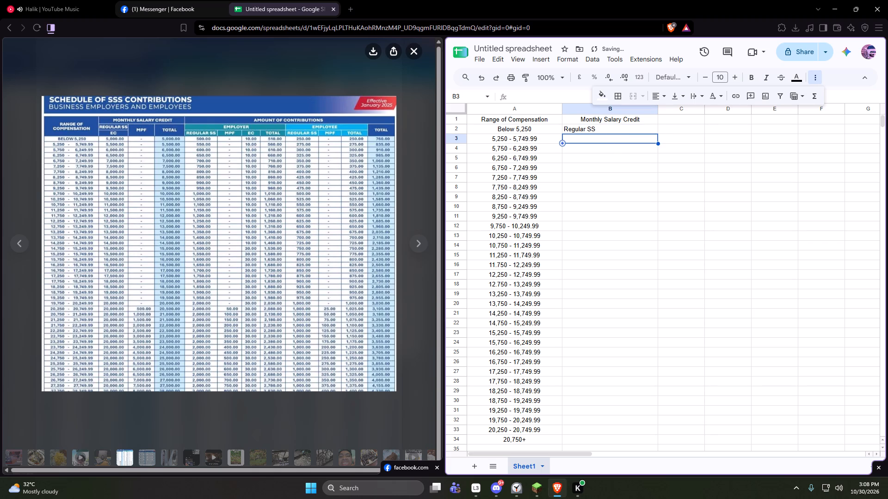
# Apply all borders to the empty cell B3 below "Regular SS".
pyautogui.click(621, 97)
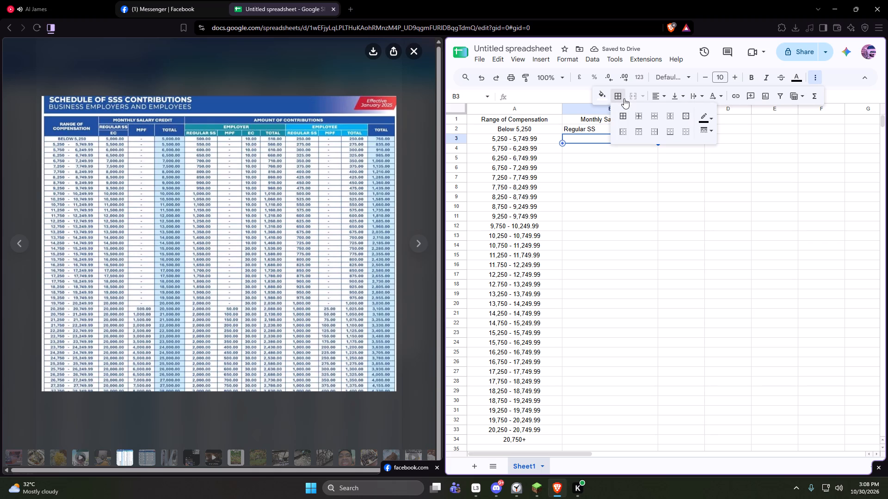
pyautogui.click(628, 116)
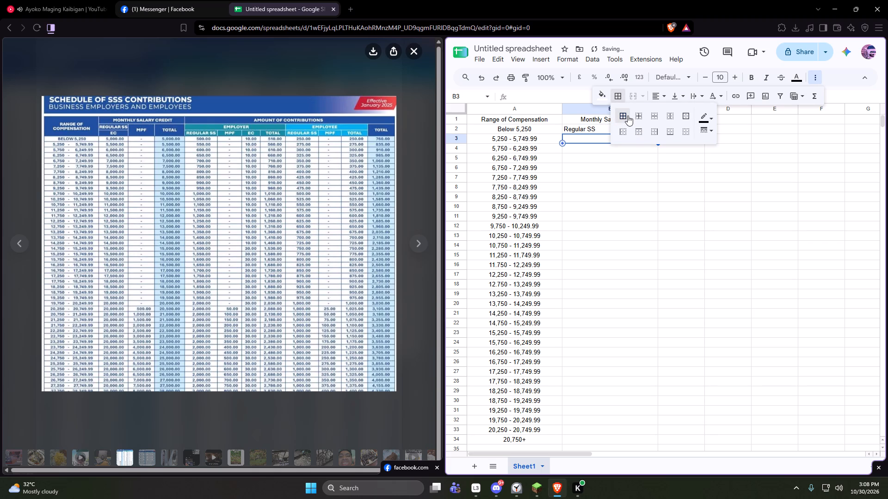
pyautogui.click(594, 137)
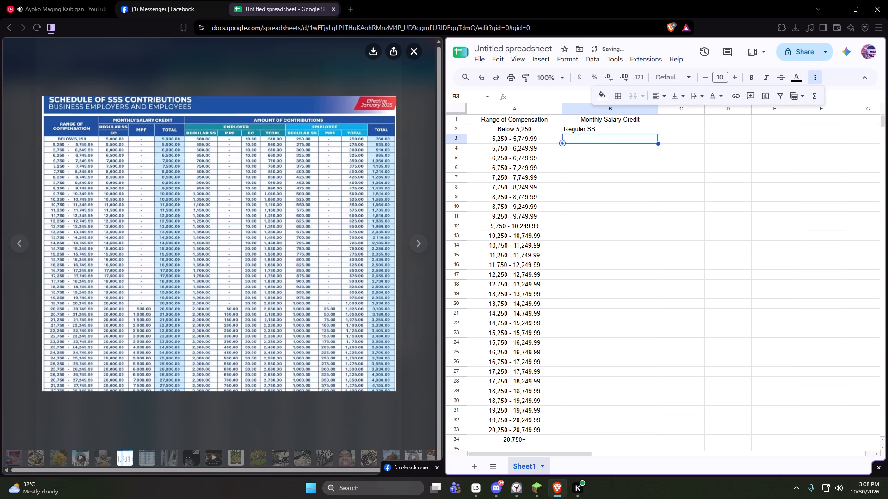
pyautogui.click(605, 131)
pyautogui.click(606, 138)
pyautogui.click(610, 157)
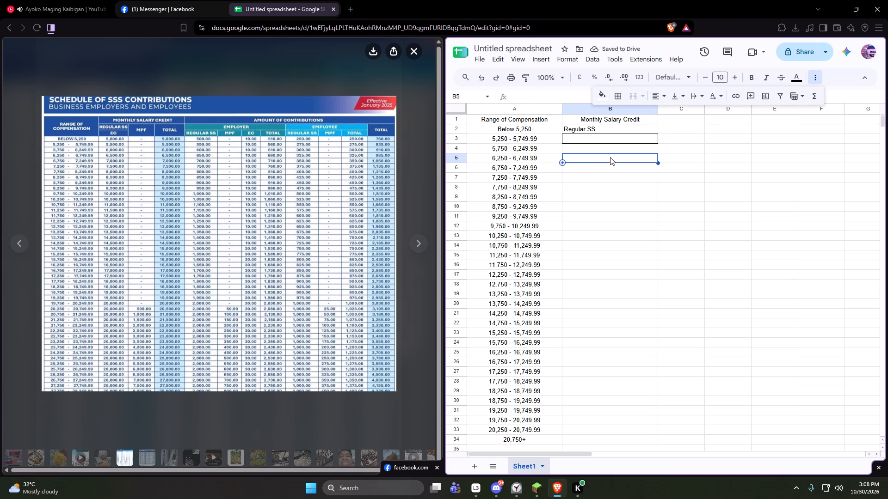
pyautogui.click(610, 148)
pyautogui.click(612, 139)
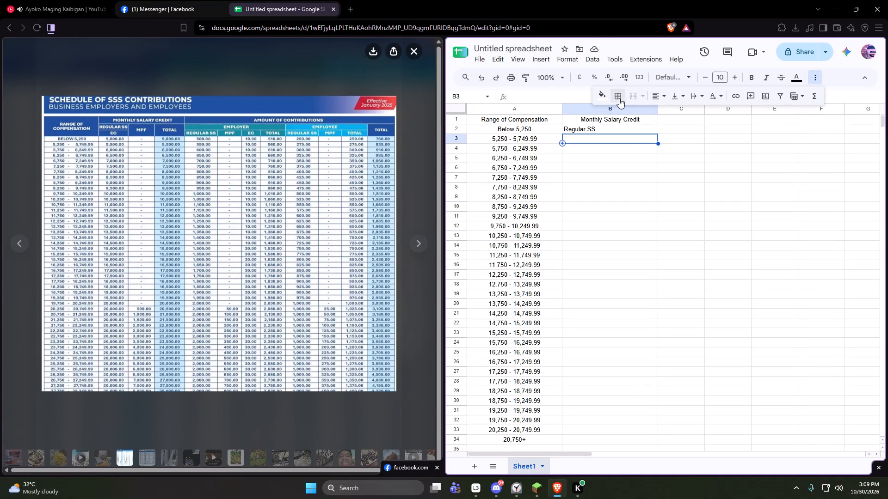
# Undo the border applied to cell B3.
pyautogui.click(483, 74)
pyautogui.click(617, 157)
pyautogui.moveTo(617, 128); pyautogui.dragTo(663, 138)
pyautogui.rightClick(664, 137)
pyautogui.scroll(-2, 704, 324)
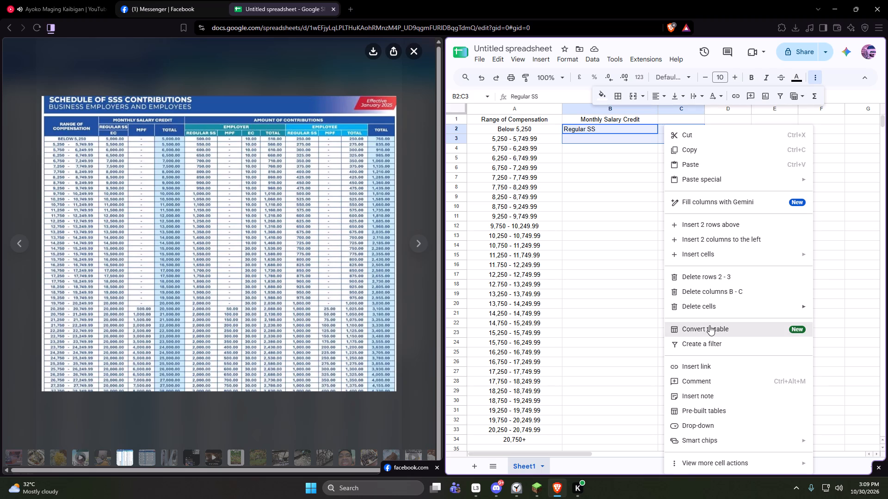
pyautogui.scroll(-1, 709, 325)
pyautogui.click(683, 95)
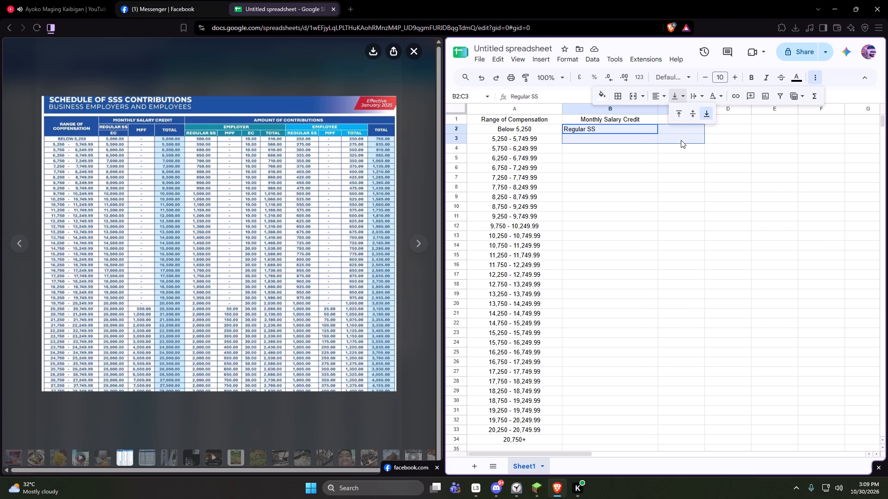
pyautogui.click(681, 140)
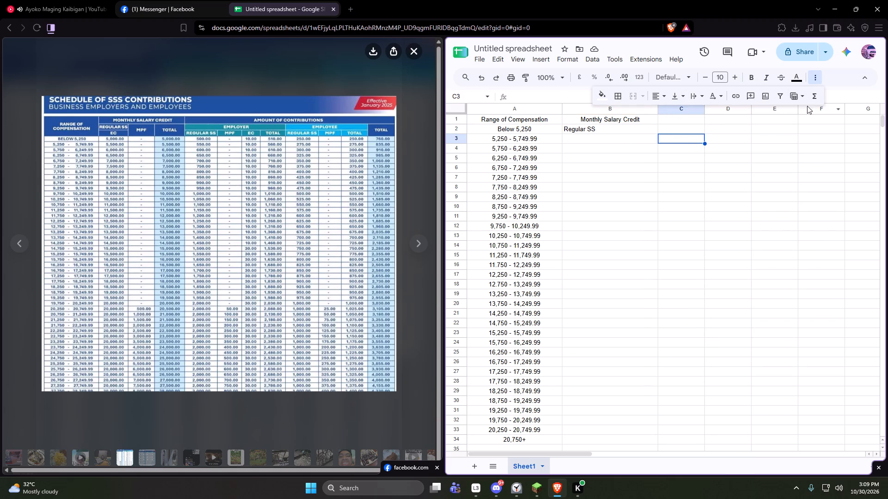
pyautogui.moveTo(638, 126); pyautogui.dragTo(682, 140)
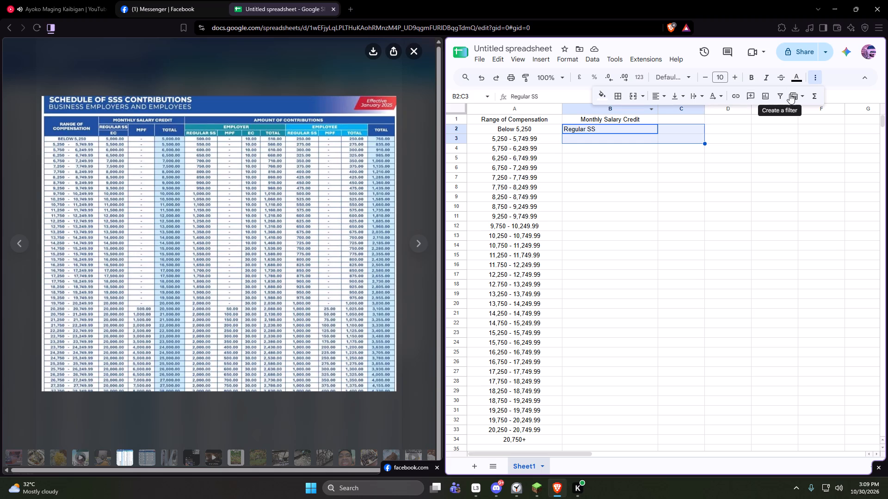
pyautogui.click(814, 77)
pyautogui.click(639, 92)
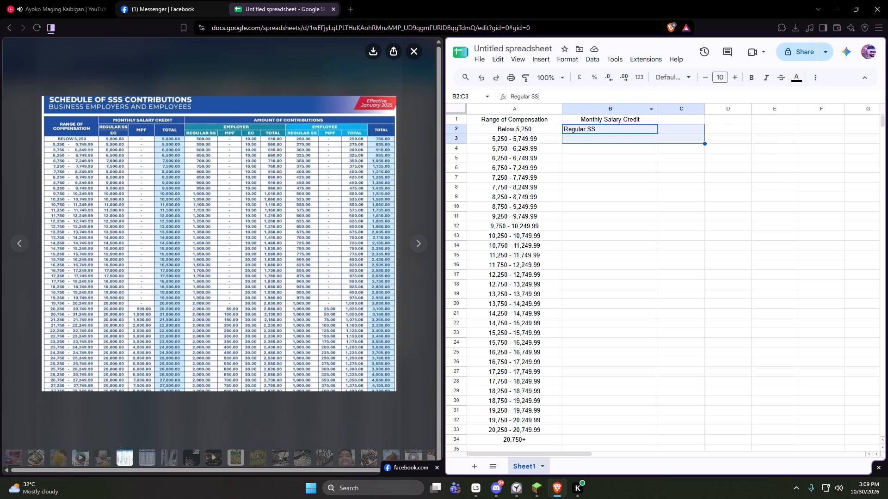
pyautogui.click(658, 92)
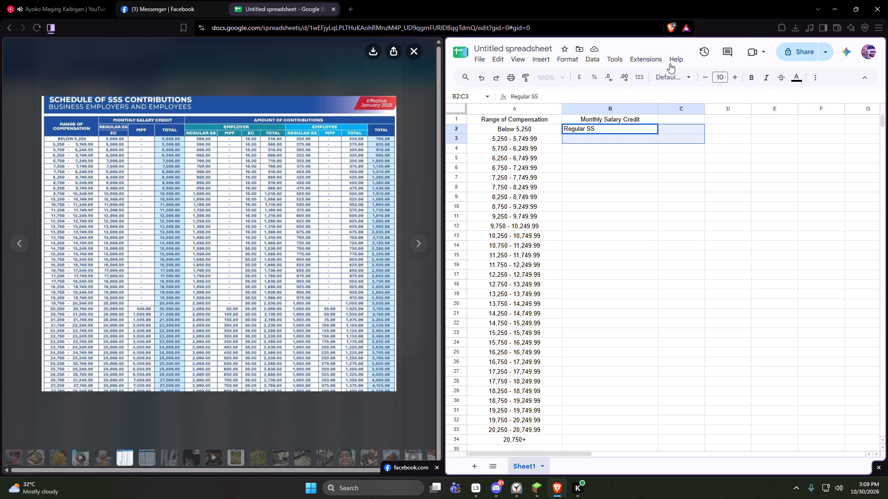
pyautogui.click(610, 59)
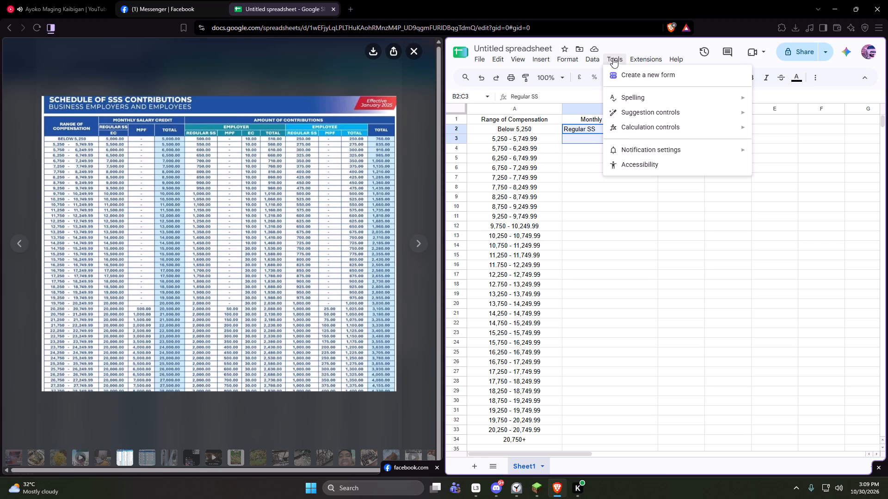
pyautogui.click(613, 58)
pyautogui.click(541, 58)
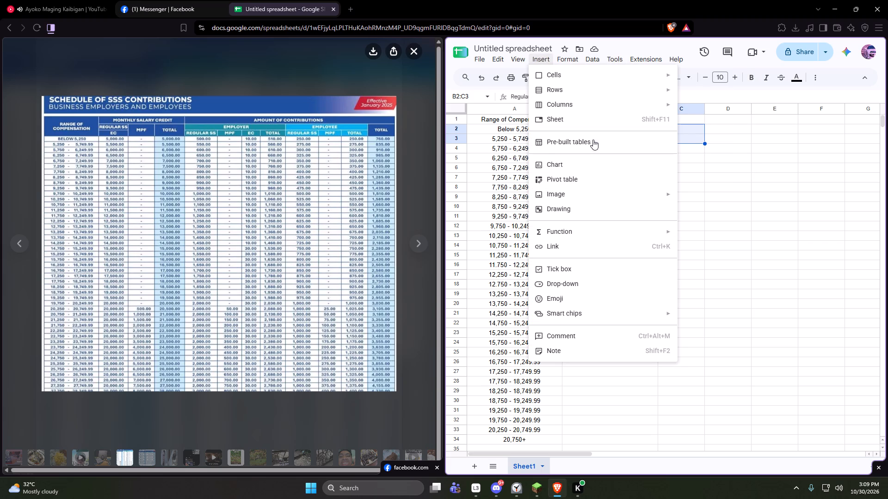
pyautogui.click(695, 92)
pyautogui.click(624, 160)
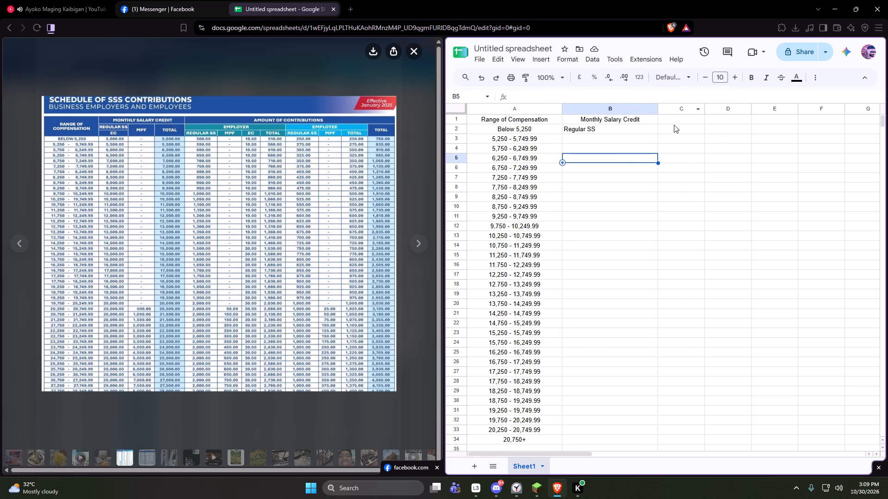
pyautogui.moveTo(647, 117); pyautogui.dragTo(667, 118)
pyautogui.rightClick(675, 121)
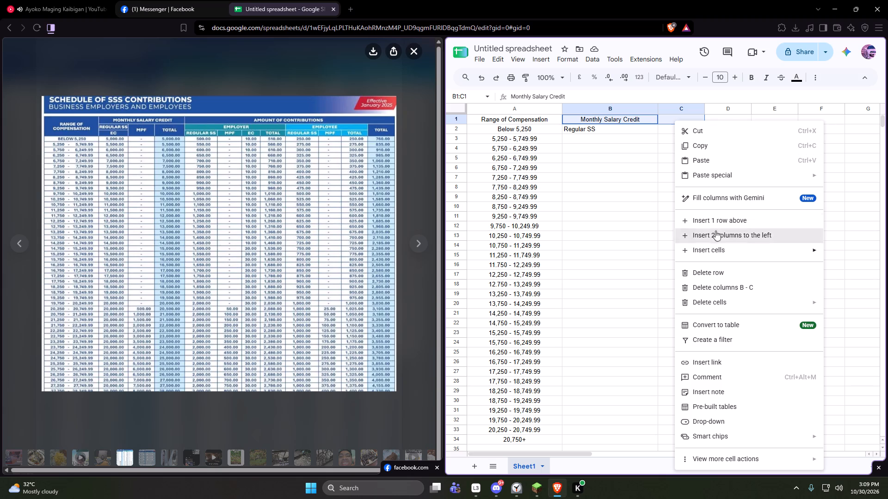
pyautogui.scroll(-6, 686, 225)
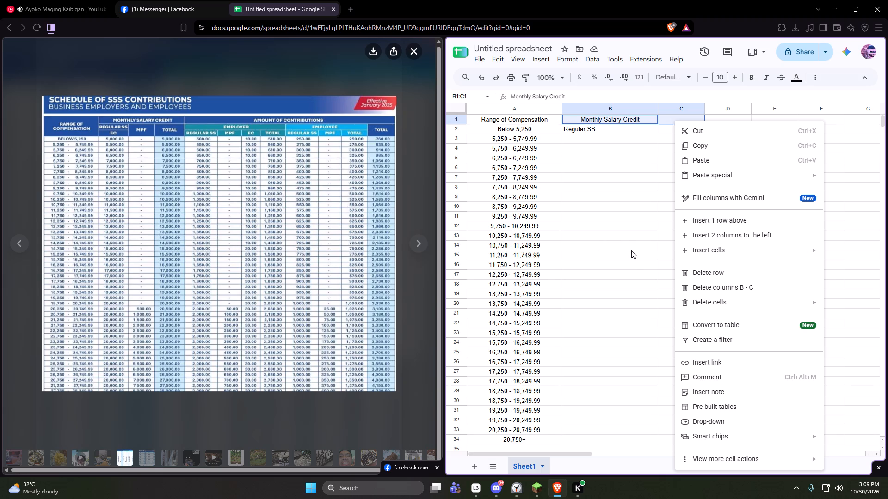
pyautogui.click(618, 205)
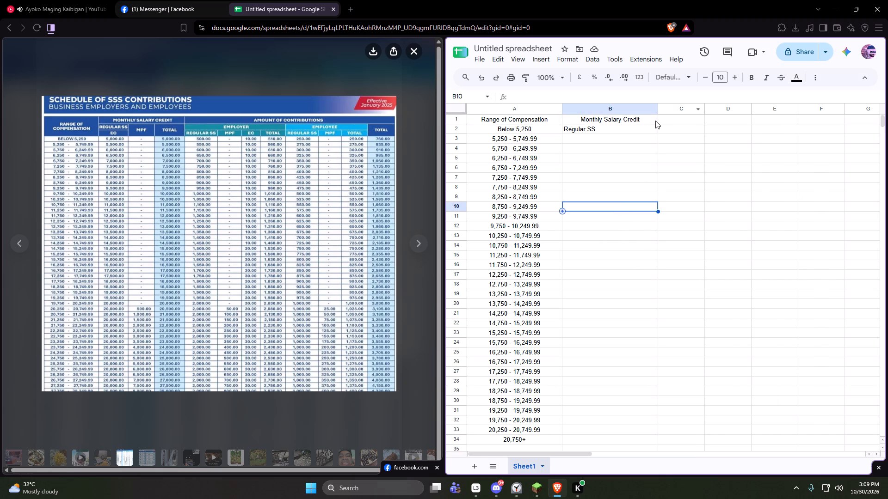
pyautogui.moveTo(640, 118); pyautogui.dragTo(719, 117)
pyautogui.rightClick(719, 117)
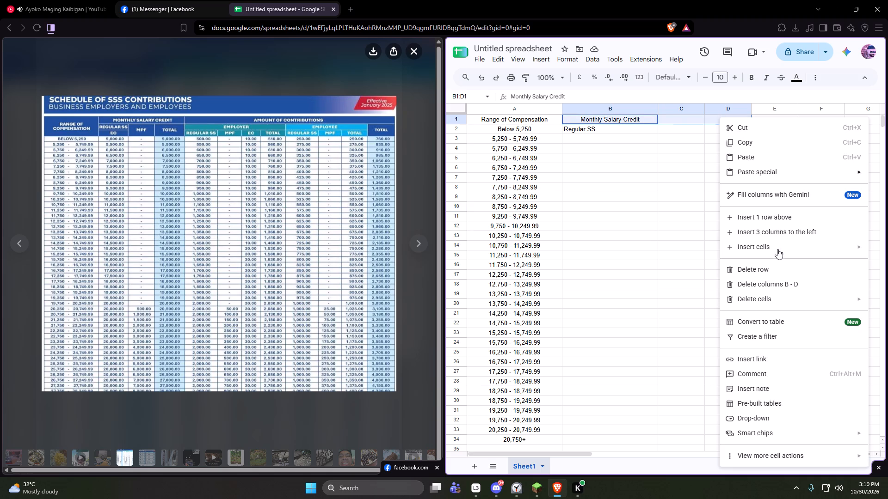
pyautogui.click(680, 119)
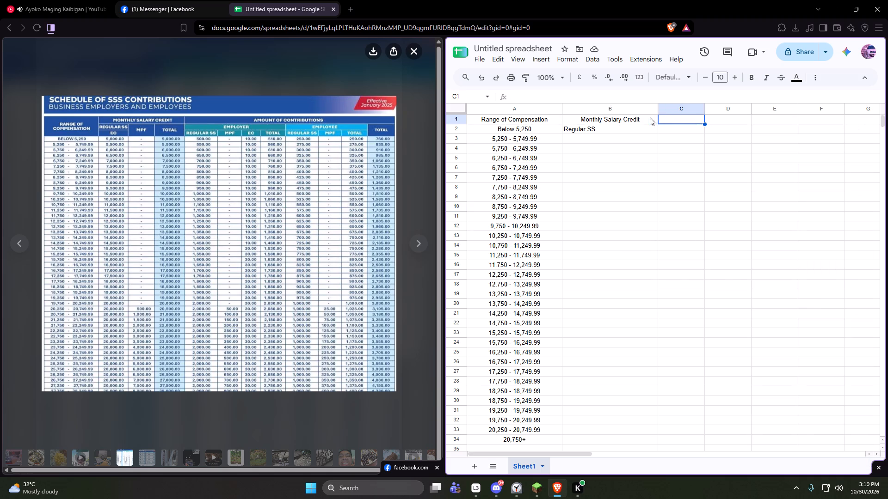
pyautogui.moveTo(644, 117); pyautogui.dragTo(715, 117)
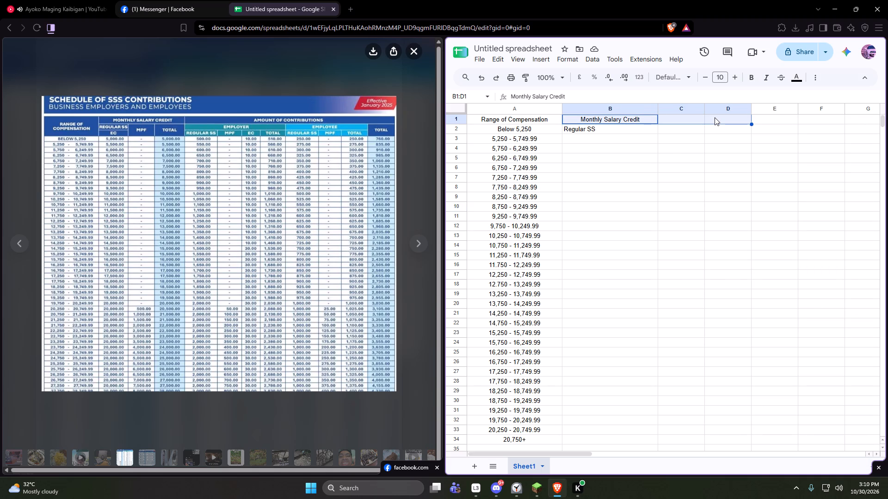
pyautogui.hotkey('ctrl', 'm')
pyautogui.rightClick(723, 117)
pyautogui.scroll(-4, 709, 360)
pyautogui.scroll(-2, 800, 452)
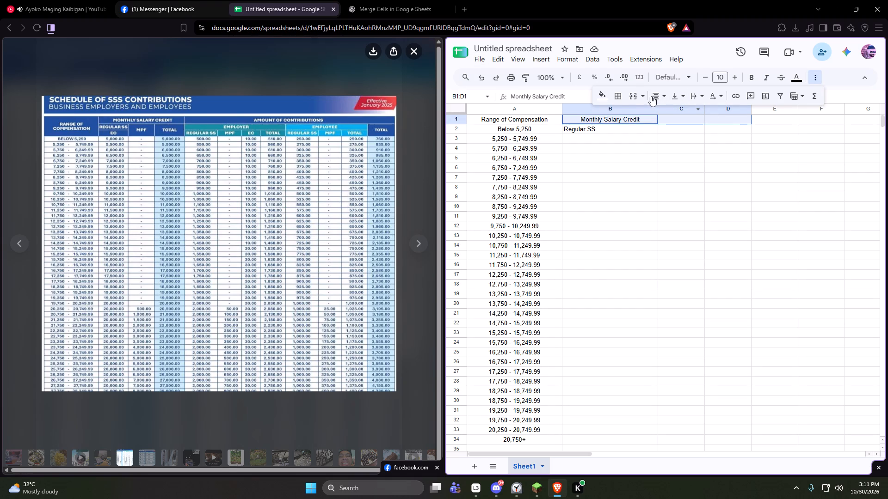
pyautogui.click(643, 96)
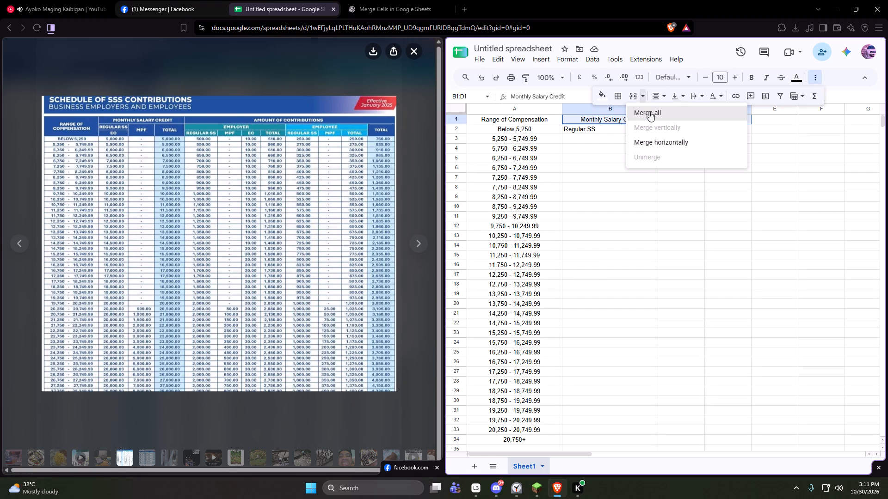
pyautogui.click(649, 111)
# Select cells C2:C3 beneath the "Monthly Salary Credit" heading, beside "Regular SS".
pyautogui.click(663, 129)
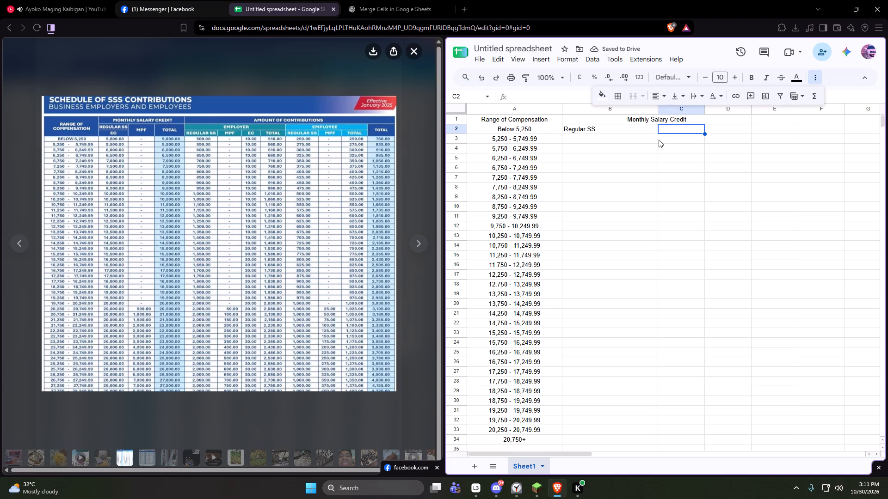
pyautogui.moveTo(645, 140); pyautogui.dragTo(645, 130)
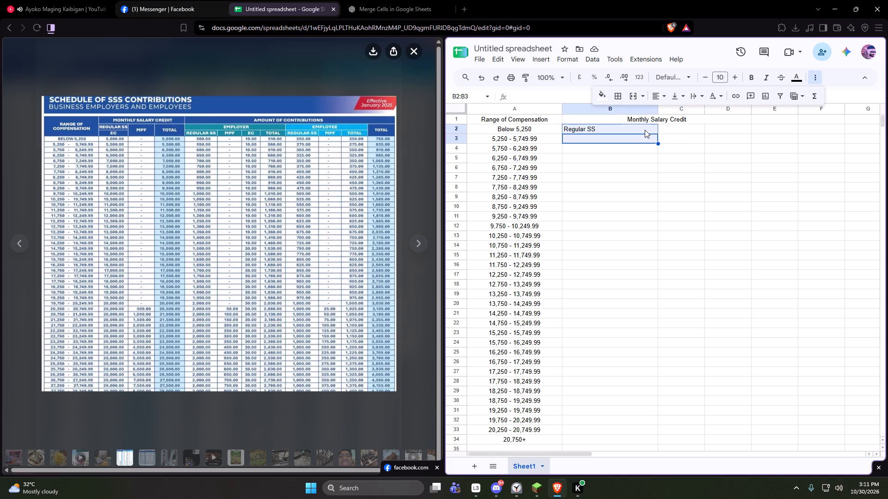
pyautogui.click(645, 144)
pyautogui.moveTo(673, 129); pyautogui.dragTo(680, 136)
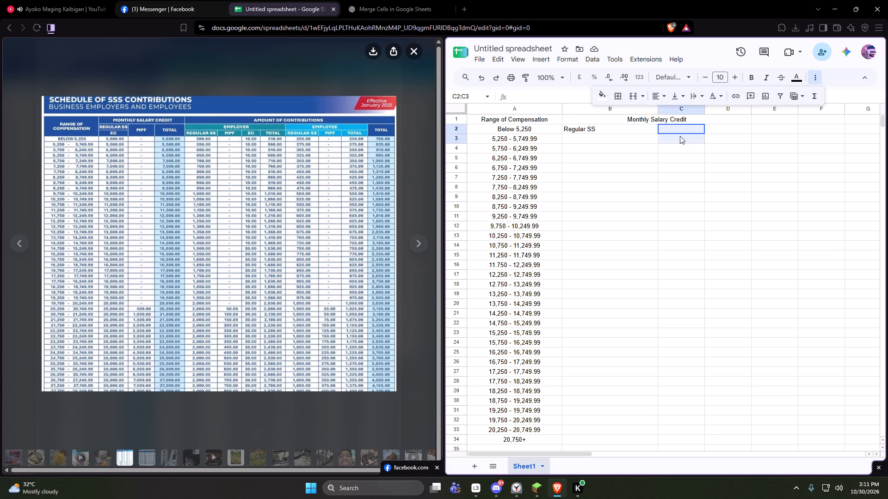
pyautogui.moveTo(680, 136); pyautogui.dragTo(680, 136)
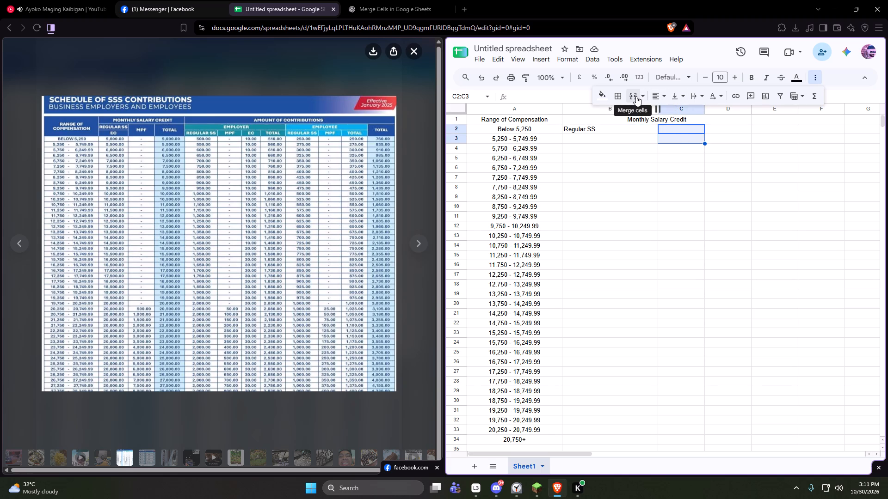
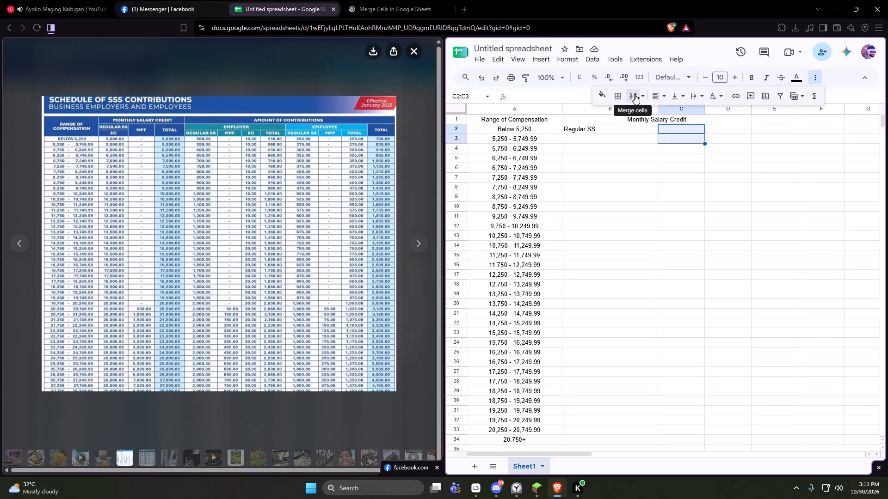
# Merge cells C2:C3 into one cell and cells D2:D3 into another, beneath the "Monthly Salary Credit" heading.
pyautogui.click(635, 94)
pyautogui.click(729, 137)
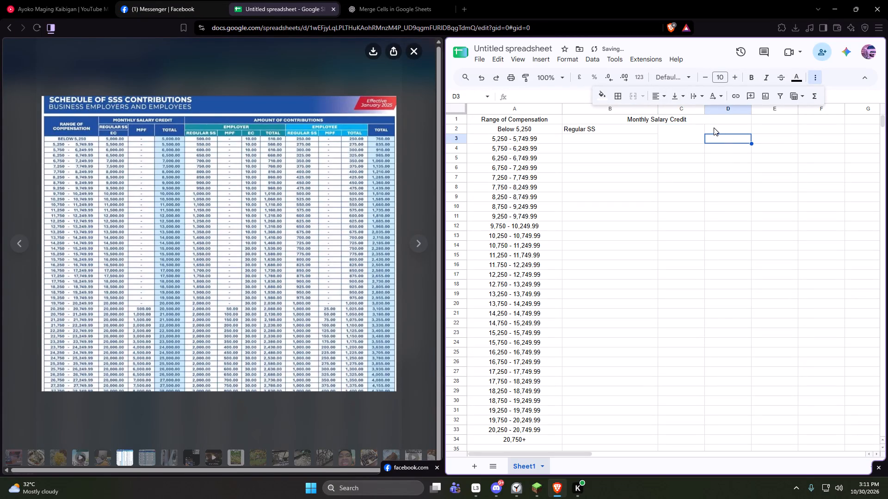
pyautogui.moveTo(714, 128); pyautogui.dragTo(727, 136)
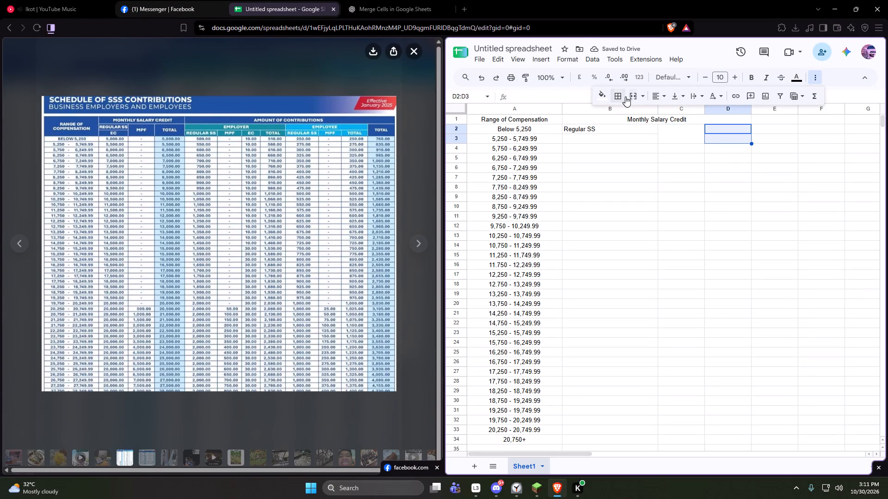
pyautogui.click(633, 97)
# Enter the sub-headers "MPF" in merged C2:C3, "Total" in merged D2:D3, and "EC" in B3 beneath "Regular SS".
pyautogui.doubleClick(691, 138)
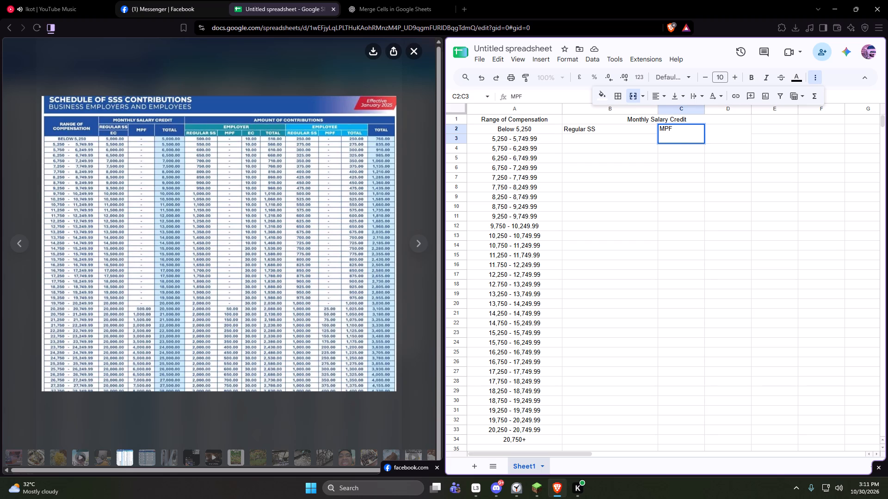
pyautogui.press('Right')
pyautogui.press('Right')
pyautogui.press('Tab')
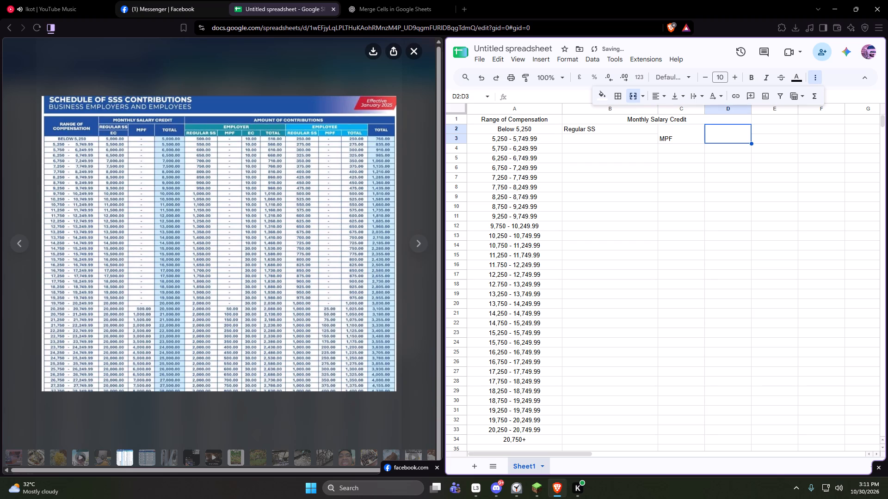
pyautogui.press('BackSpace')
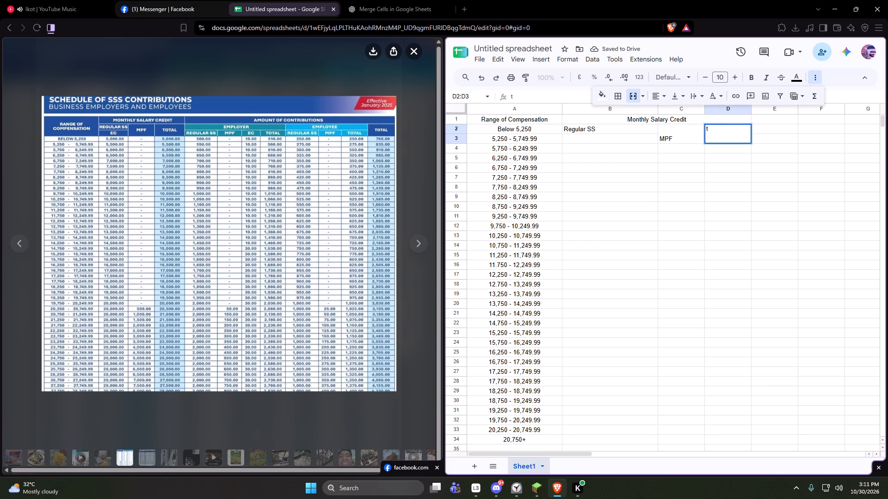
pyautogui.press('BackSpace')
pyautogui.press('t')
pyautogui.press('Down')
pyautogui.press('Left')
pyautogui.press('Left')
pyautogui.press('Up')
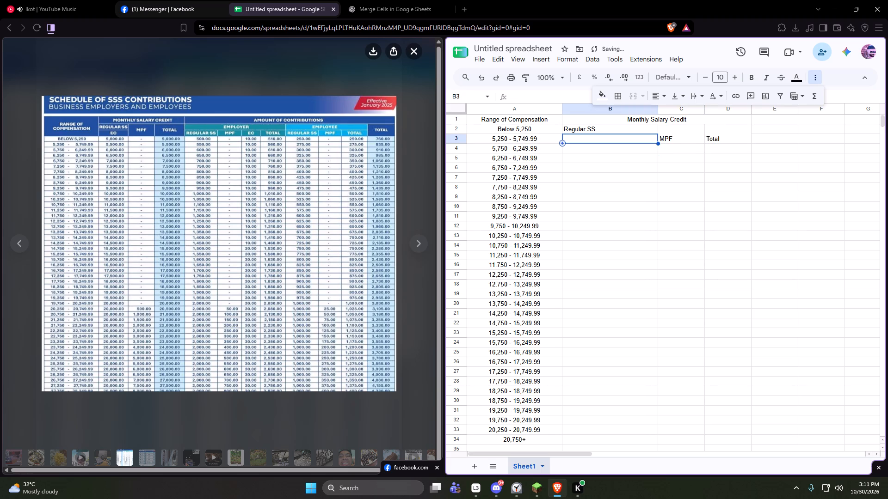
pyautogui.press('Down')
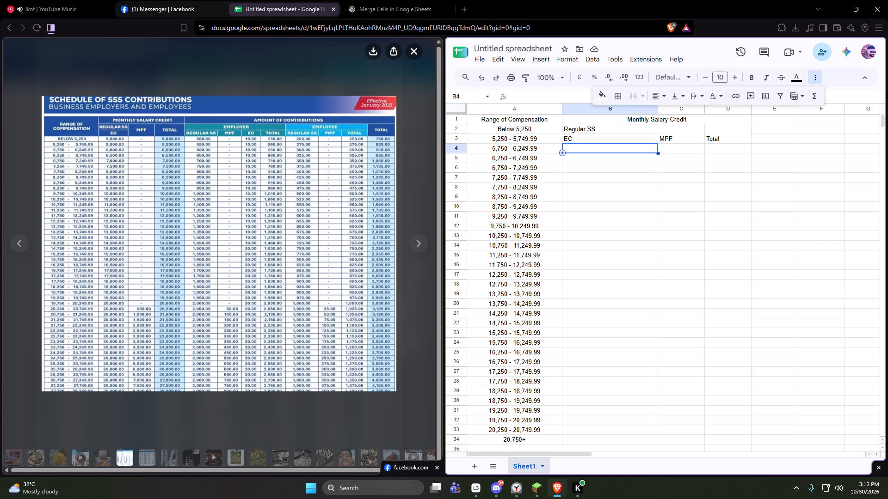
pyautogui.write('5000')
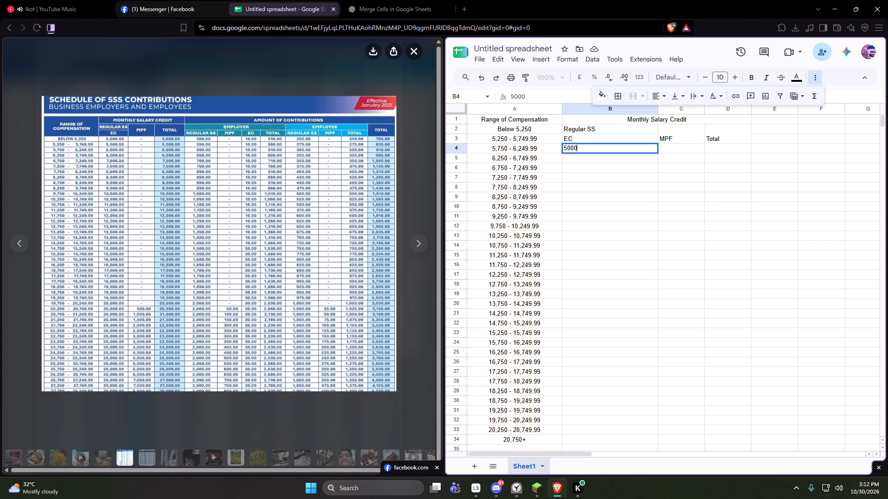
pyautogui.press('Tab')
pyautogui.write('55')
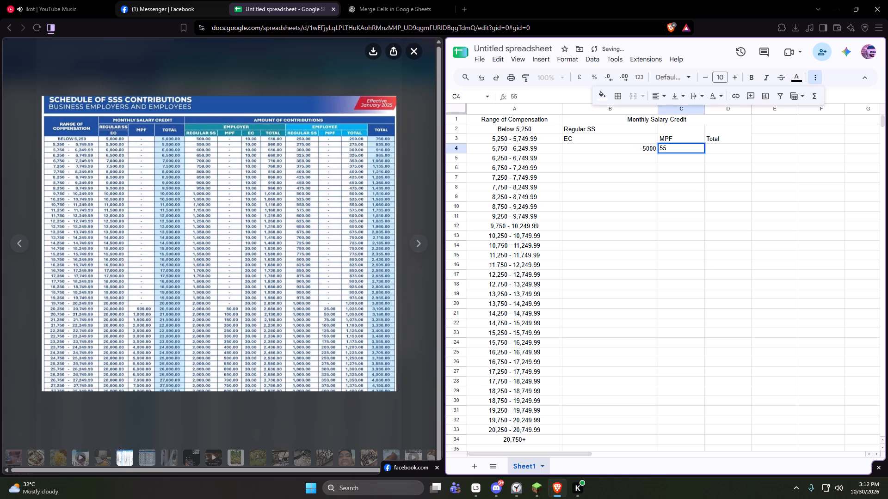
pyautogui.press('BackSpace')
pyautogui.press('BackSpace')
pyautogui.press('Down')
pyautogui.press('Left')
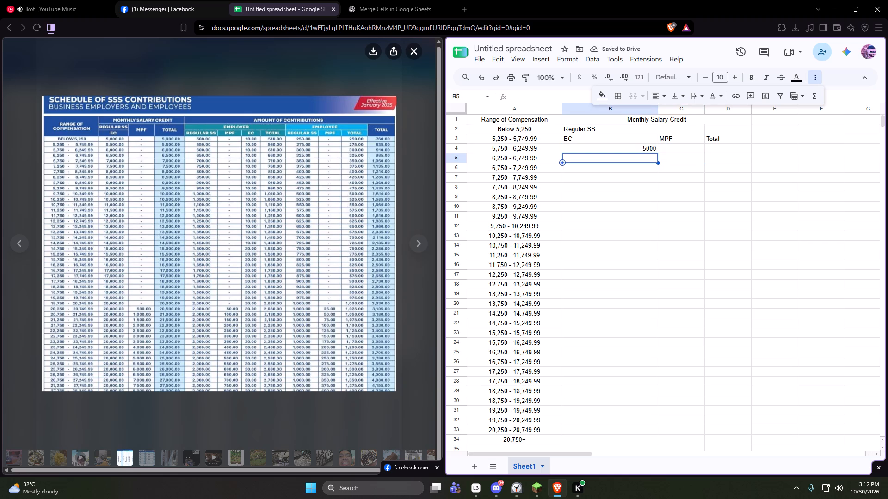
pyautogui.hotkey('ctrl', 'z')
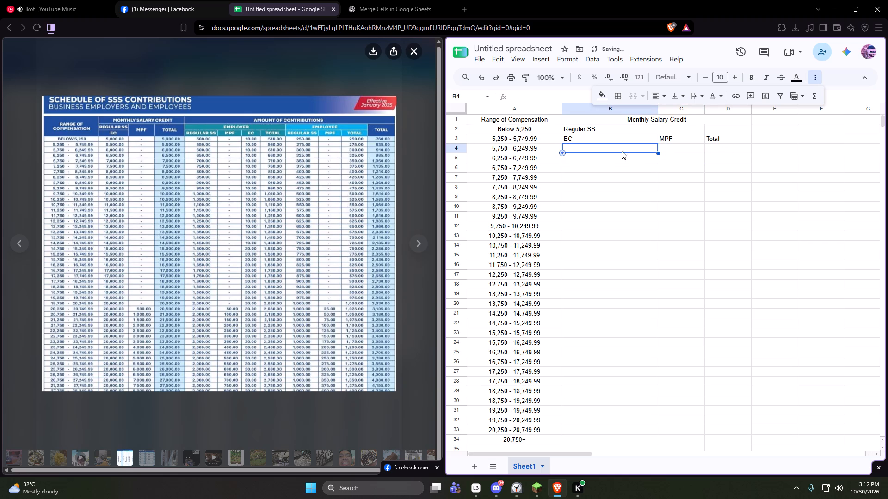
# Enter the first Regular SS / EC salary credits 5000, 5500 and 6000 in cells B4 to B6.
pyautogui.doubleClick(622, 147)
pyautogui.write('5000')
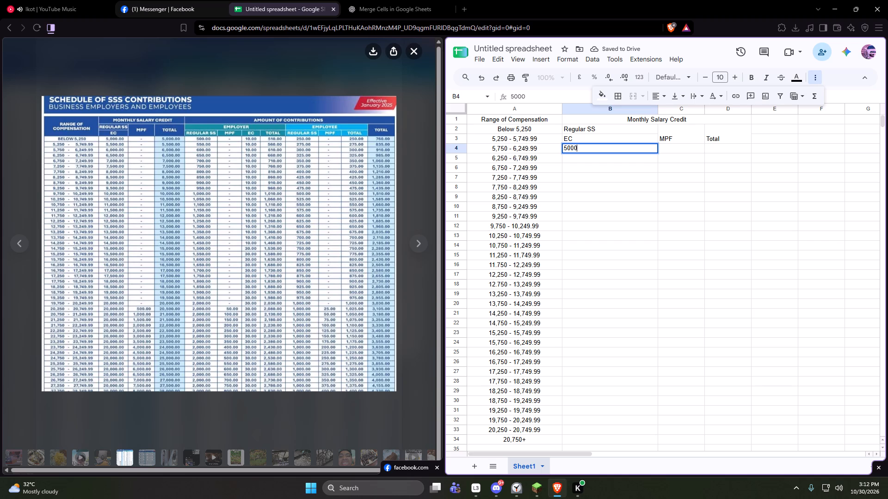
pyautogui.press('Down')
pyautogui.press('5')
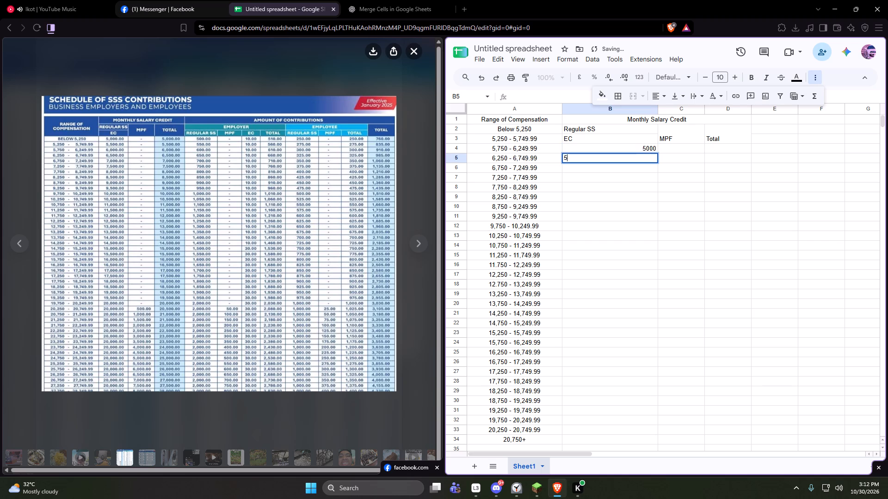
pyautogui.write('5000')
pyautogui.press('BackSpace')
pyautogui.press('Down')
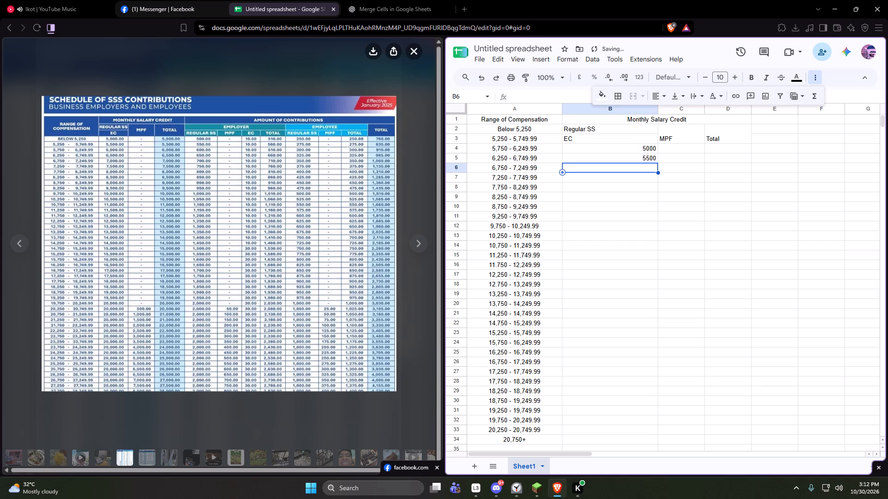
pyautogui.write('6000')
pyautogui.press('Down')
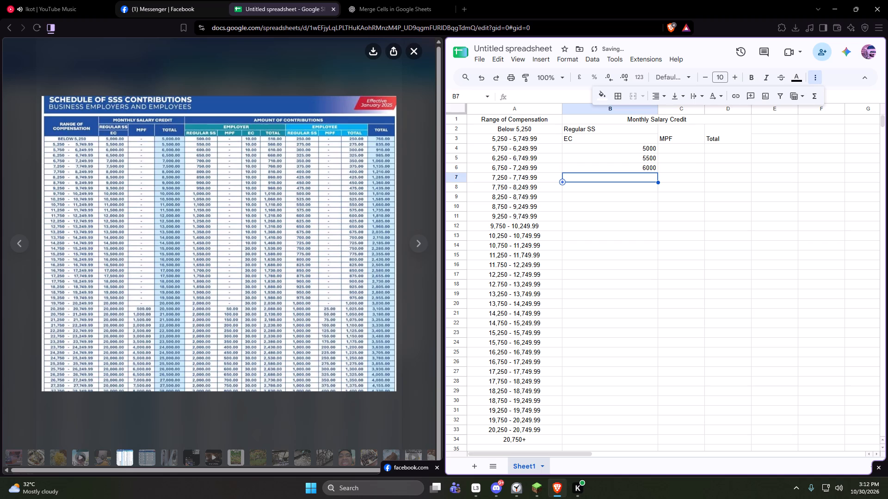
# Continue the Regular SS / EC column with 6500, 7000 and 7500 in cells B7 to B9.
pyautogui.press('6')
pyautogui.write('500')
pyautogui.press('Down')
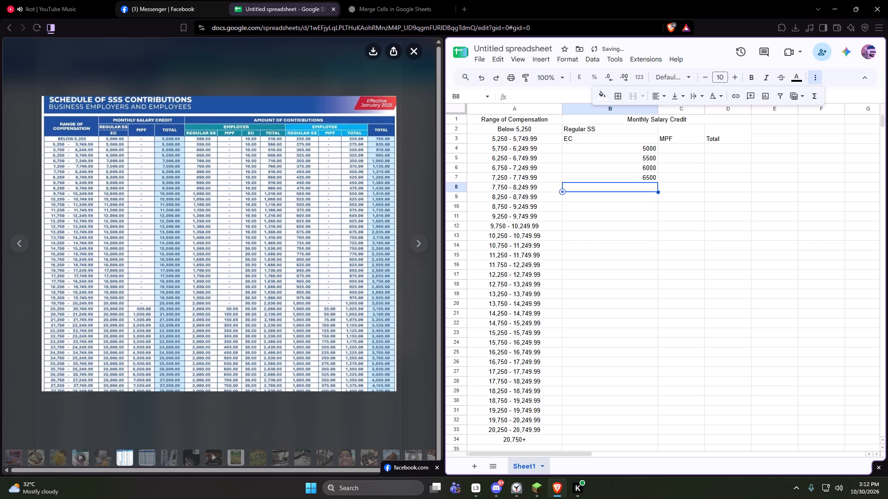
pyautogui.write('700')
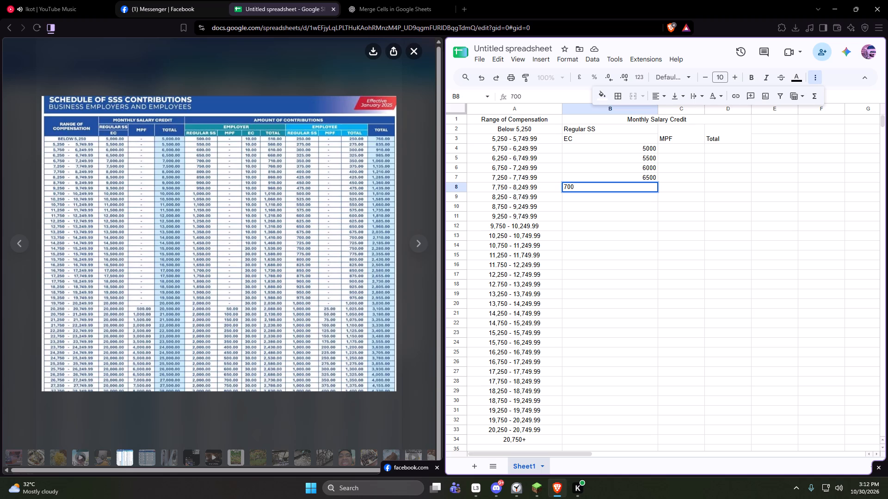
pyautogui.press('0')
pyautogui.press('Down')
pyautogui.write('75000')
pyautogui.press('BackSpace')
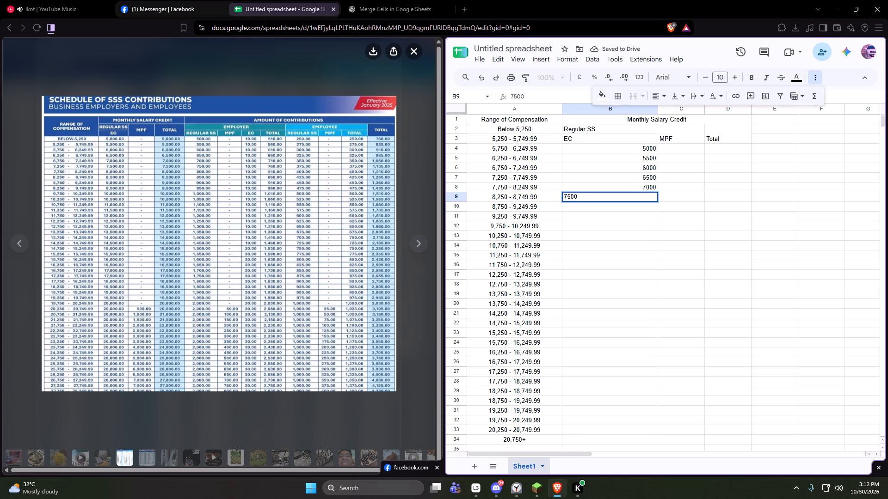
pyautogui.click(681, 195)
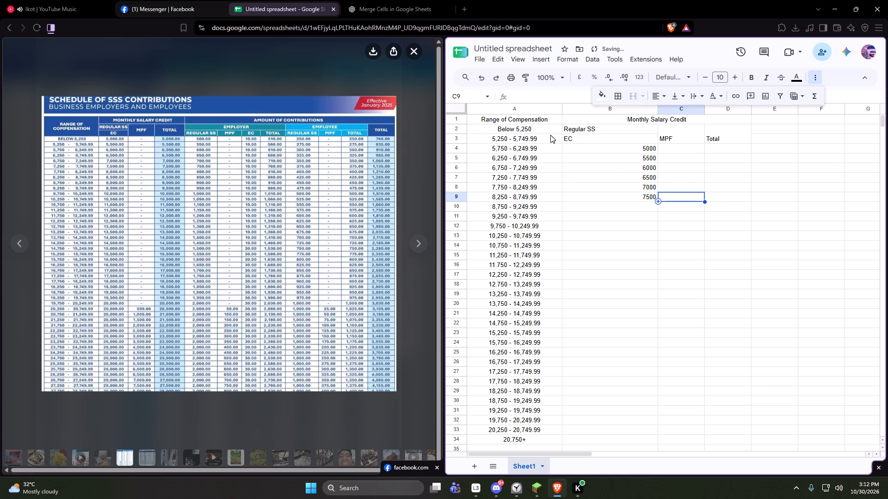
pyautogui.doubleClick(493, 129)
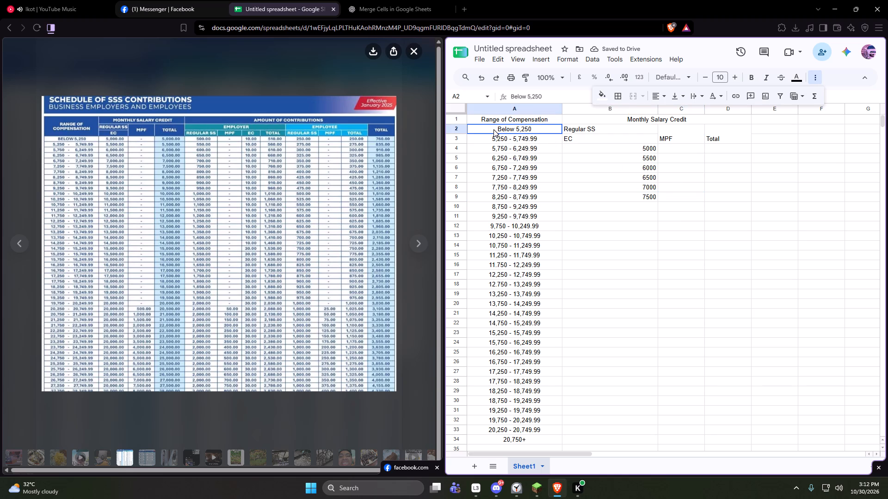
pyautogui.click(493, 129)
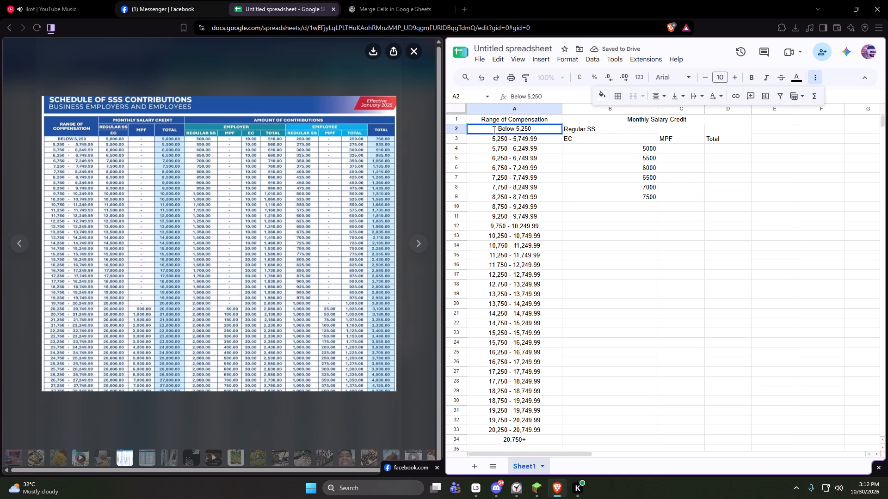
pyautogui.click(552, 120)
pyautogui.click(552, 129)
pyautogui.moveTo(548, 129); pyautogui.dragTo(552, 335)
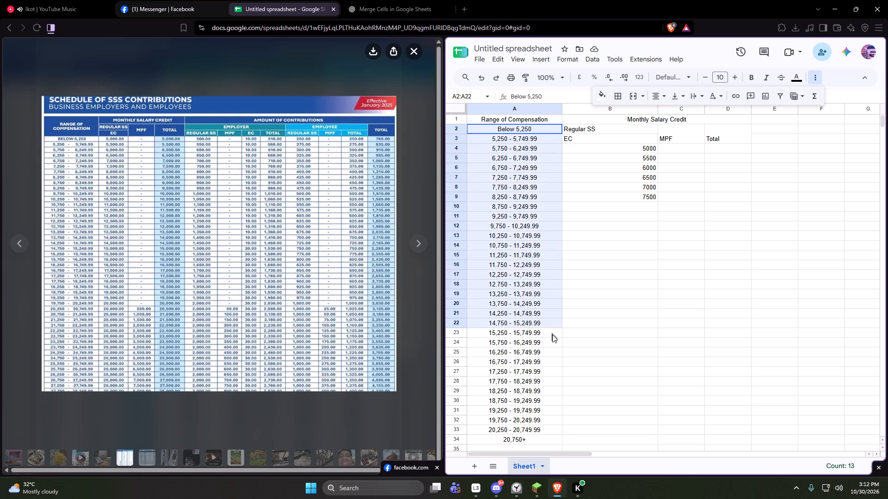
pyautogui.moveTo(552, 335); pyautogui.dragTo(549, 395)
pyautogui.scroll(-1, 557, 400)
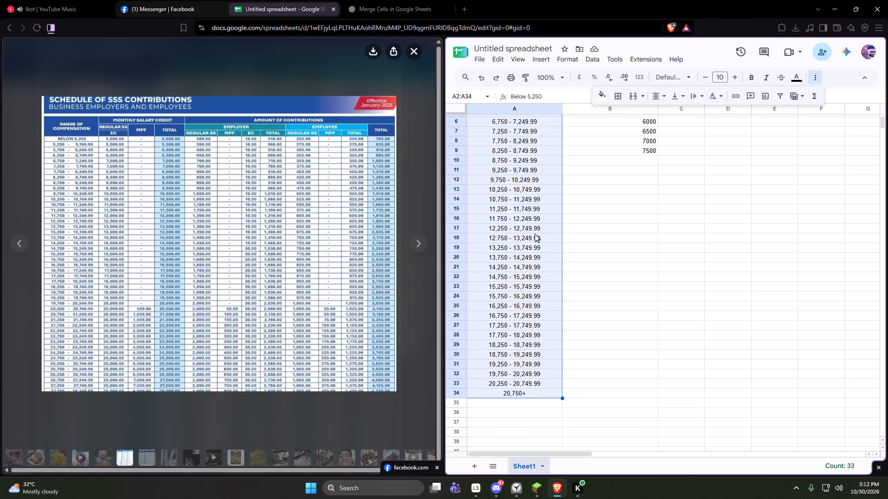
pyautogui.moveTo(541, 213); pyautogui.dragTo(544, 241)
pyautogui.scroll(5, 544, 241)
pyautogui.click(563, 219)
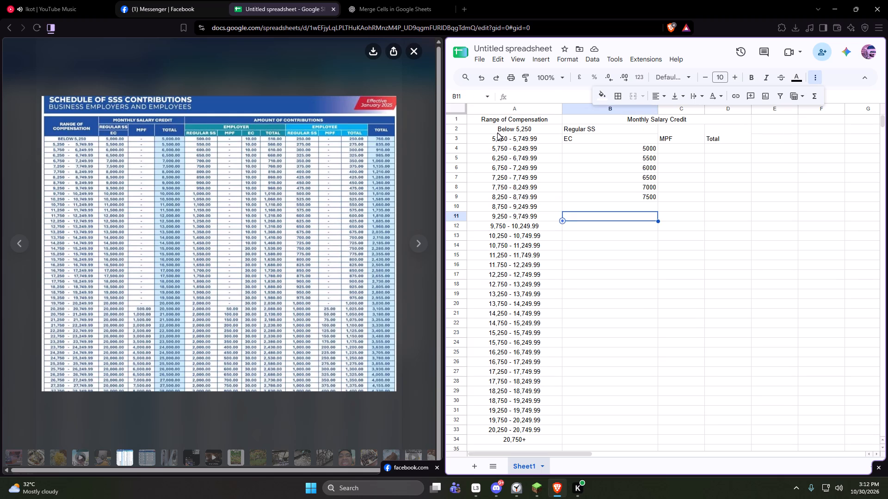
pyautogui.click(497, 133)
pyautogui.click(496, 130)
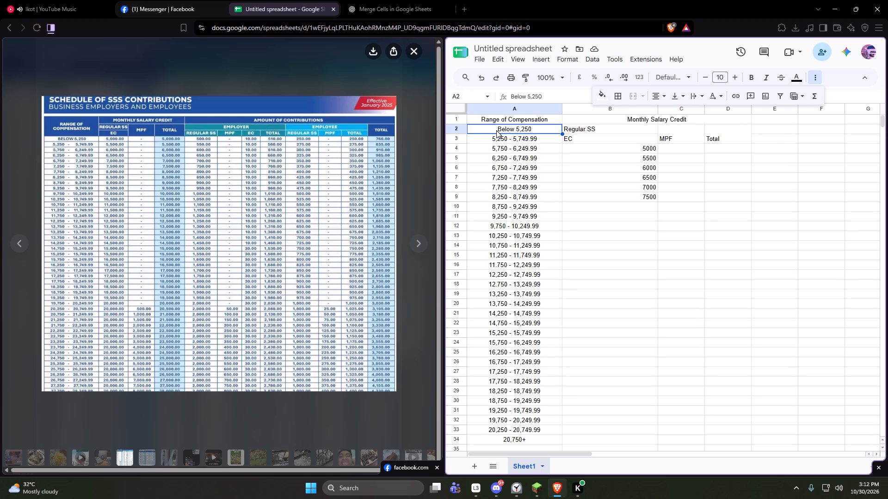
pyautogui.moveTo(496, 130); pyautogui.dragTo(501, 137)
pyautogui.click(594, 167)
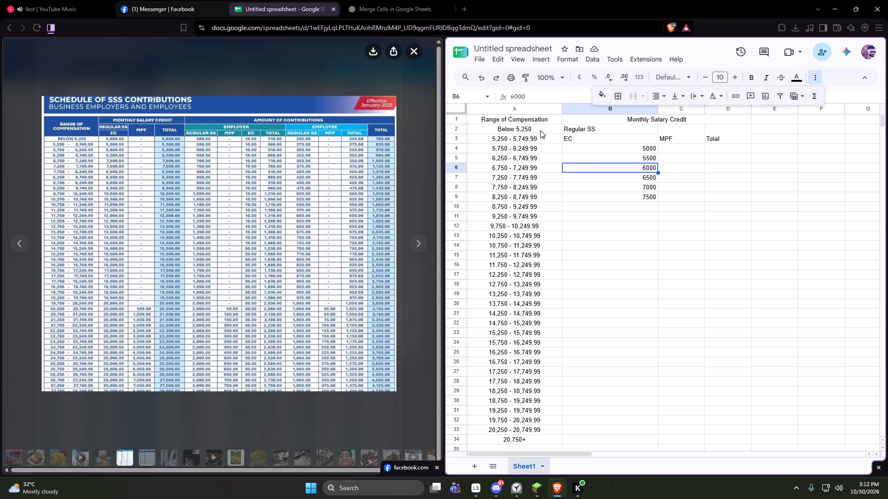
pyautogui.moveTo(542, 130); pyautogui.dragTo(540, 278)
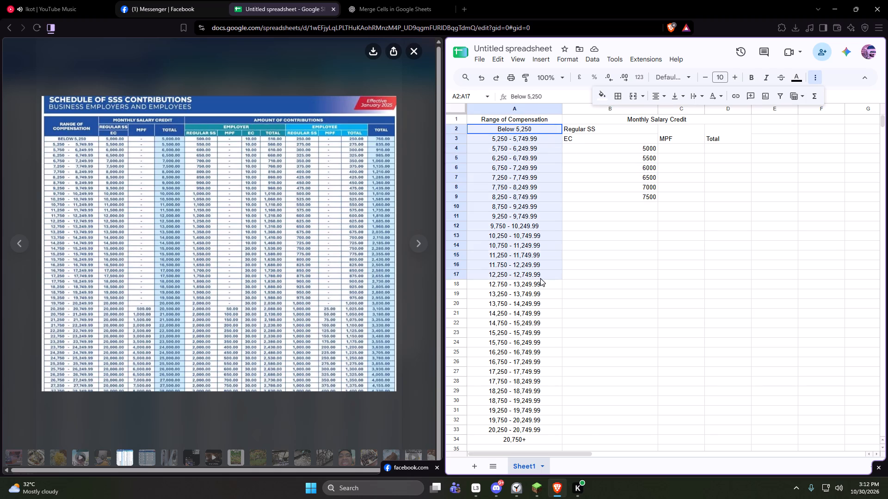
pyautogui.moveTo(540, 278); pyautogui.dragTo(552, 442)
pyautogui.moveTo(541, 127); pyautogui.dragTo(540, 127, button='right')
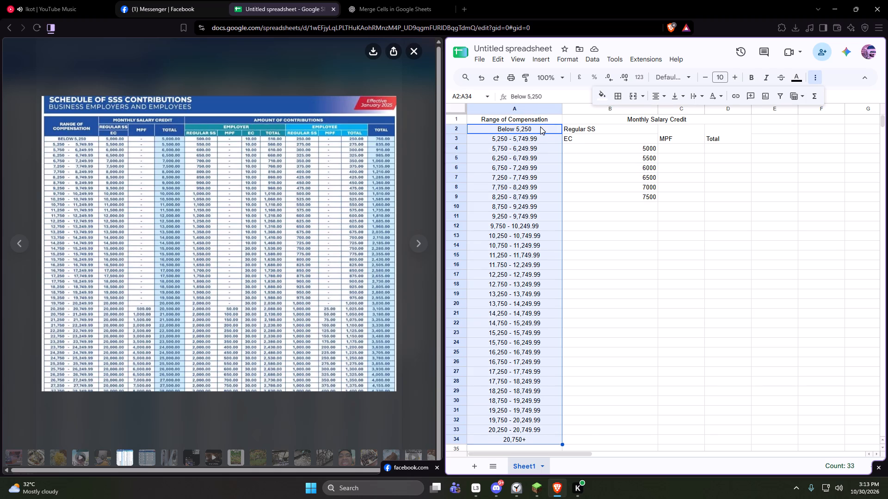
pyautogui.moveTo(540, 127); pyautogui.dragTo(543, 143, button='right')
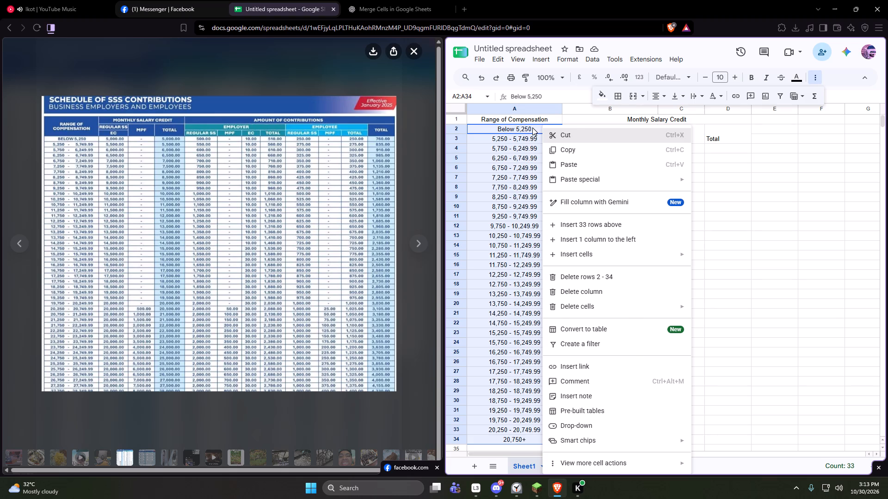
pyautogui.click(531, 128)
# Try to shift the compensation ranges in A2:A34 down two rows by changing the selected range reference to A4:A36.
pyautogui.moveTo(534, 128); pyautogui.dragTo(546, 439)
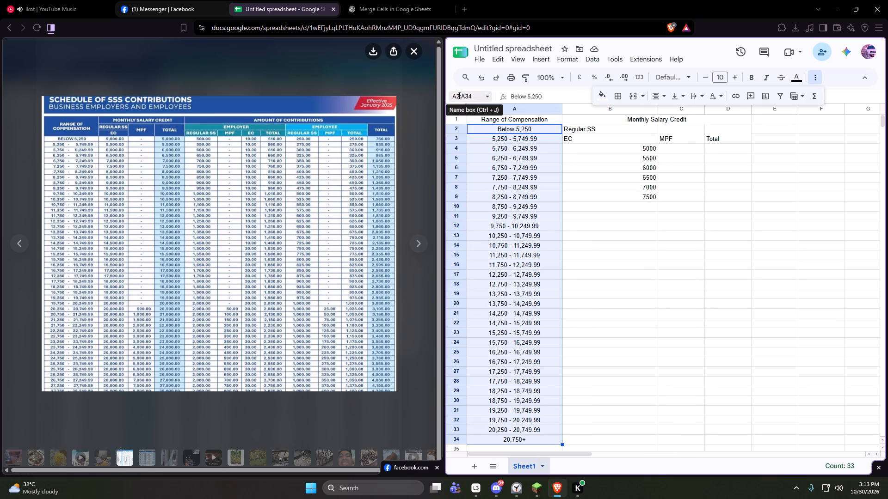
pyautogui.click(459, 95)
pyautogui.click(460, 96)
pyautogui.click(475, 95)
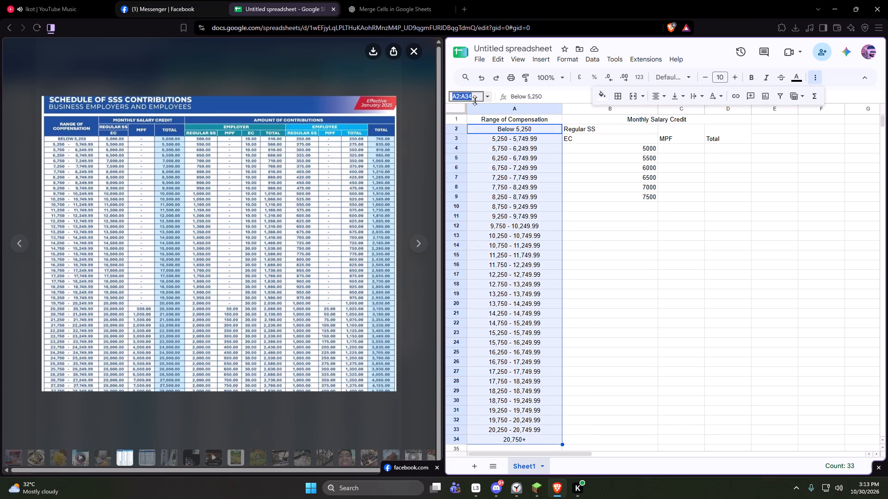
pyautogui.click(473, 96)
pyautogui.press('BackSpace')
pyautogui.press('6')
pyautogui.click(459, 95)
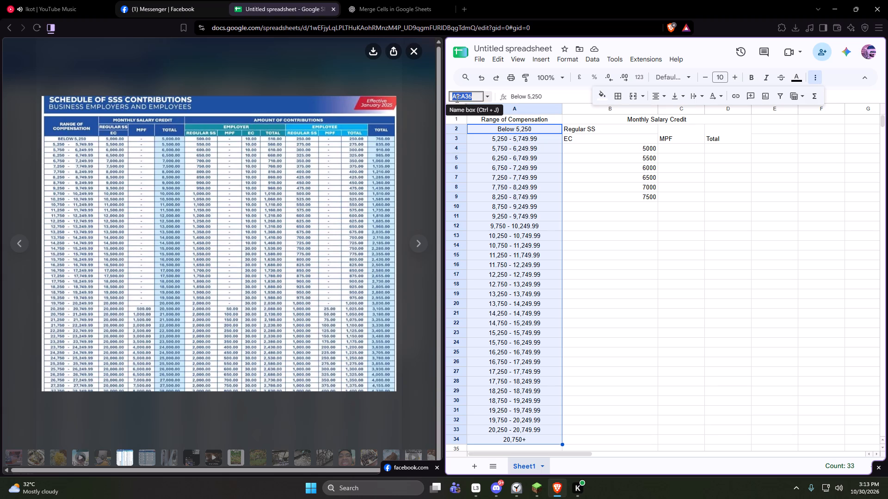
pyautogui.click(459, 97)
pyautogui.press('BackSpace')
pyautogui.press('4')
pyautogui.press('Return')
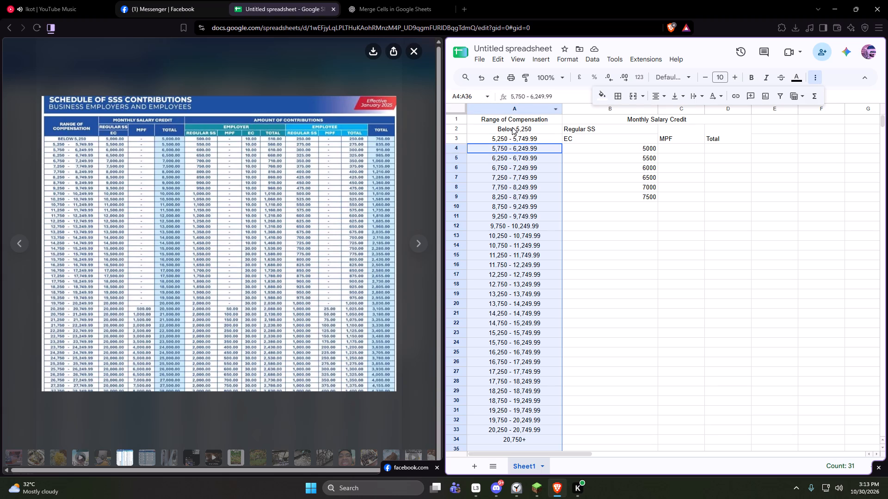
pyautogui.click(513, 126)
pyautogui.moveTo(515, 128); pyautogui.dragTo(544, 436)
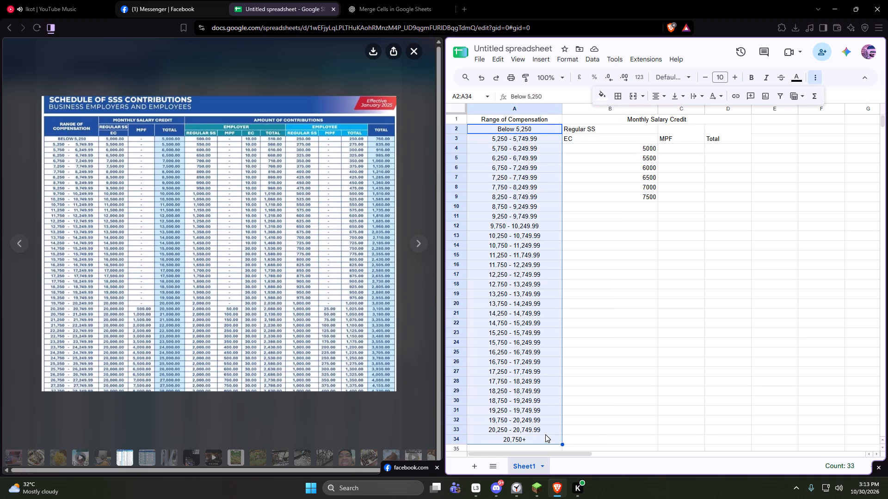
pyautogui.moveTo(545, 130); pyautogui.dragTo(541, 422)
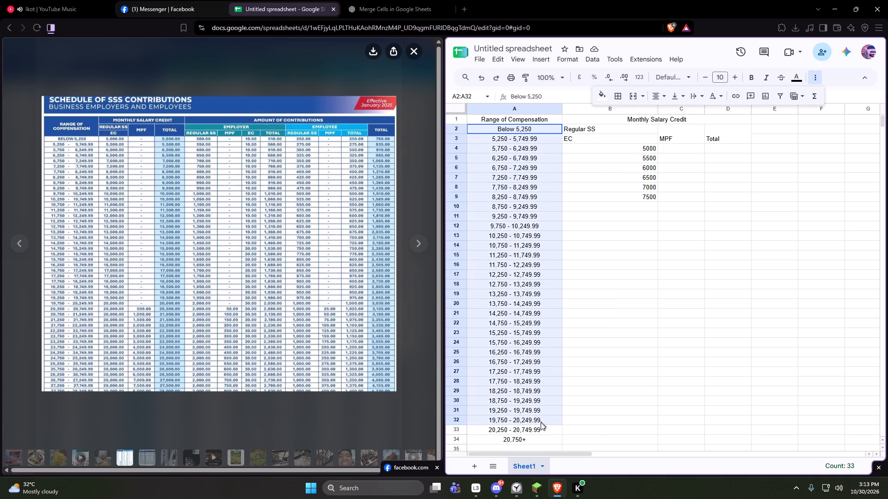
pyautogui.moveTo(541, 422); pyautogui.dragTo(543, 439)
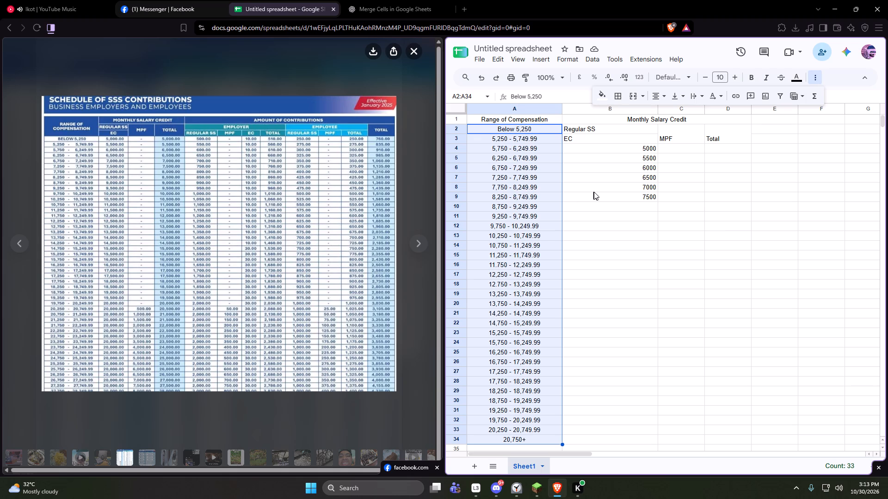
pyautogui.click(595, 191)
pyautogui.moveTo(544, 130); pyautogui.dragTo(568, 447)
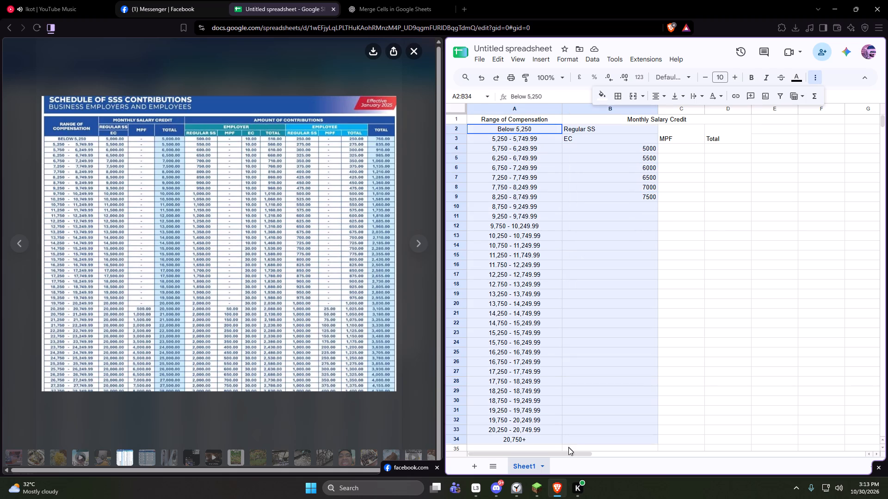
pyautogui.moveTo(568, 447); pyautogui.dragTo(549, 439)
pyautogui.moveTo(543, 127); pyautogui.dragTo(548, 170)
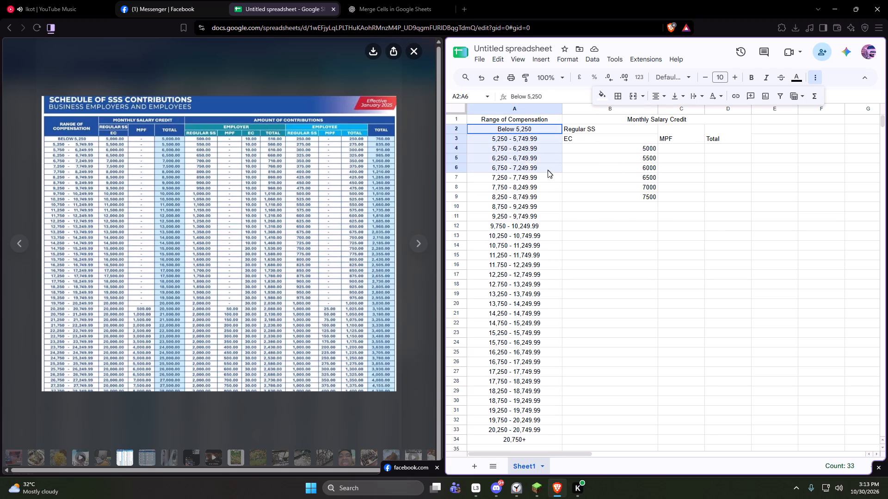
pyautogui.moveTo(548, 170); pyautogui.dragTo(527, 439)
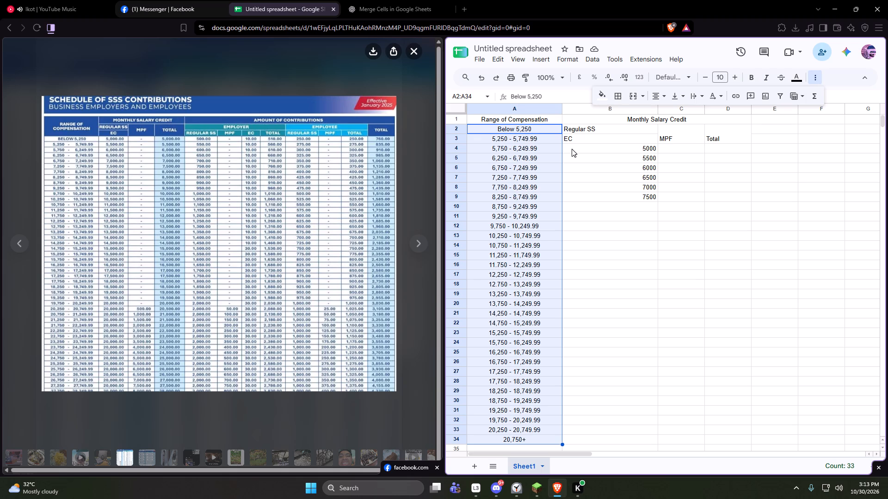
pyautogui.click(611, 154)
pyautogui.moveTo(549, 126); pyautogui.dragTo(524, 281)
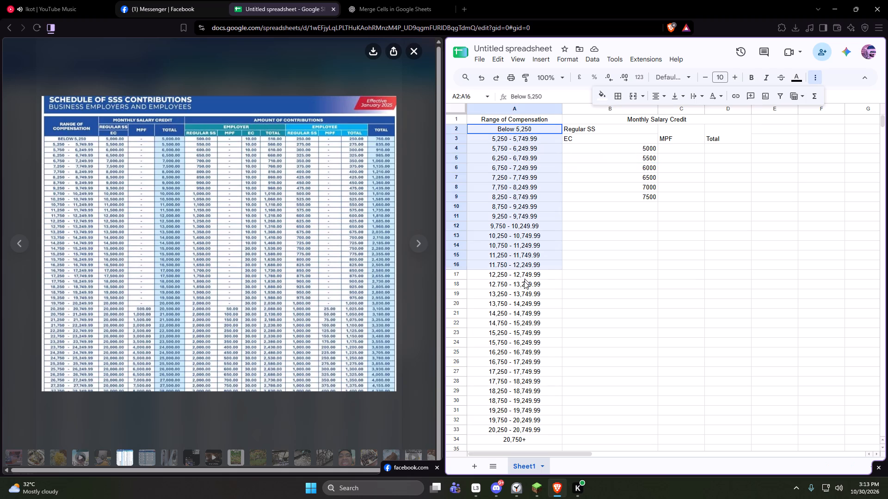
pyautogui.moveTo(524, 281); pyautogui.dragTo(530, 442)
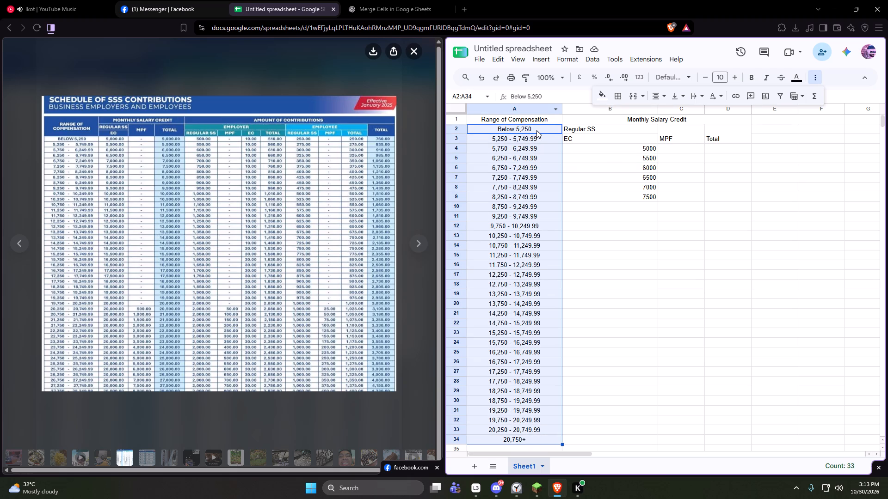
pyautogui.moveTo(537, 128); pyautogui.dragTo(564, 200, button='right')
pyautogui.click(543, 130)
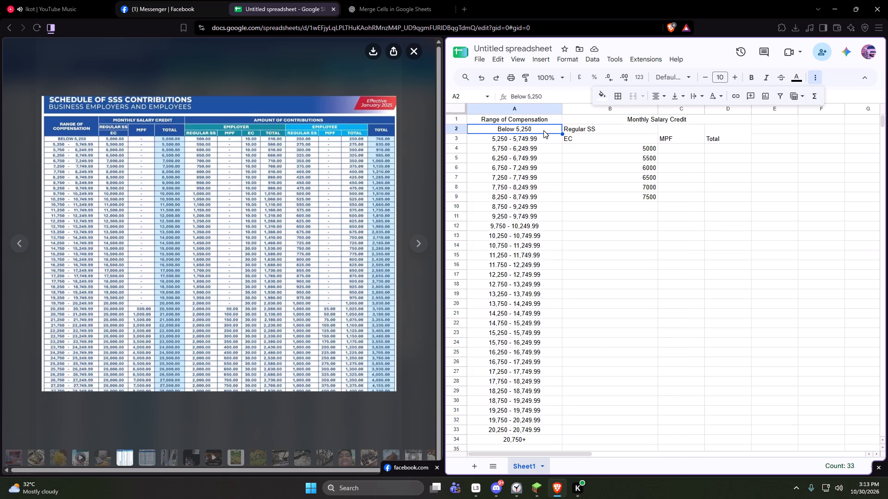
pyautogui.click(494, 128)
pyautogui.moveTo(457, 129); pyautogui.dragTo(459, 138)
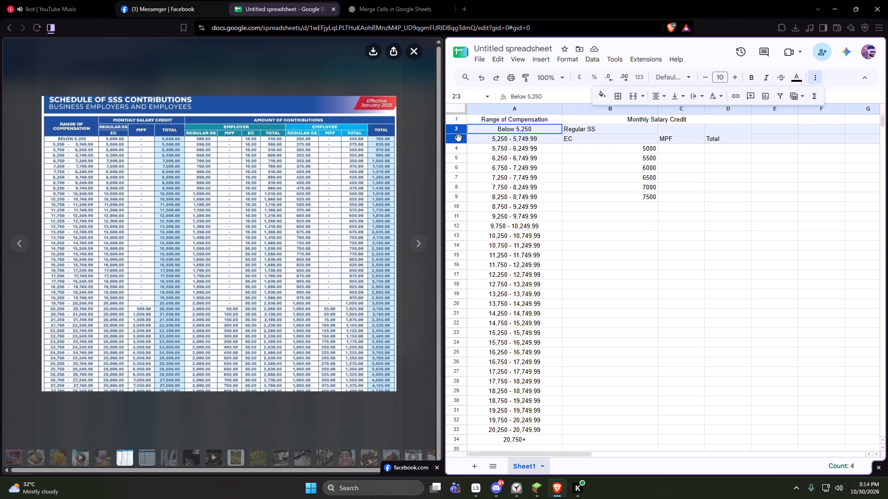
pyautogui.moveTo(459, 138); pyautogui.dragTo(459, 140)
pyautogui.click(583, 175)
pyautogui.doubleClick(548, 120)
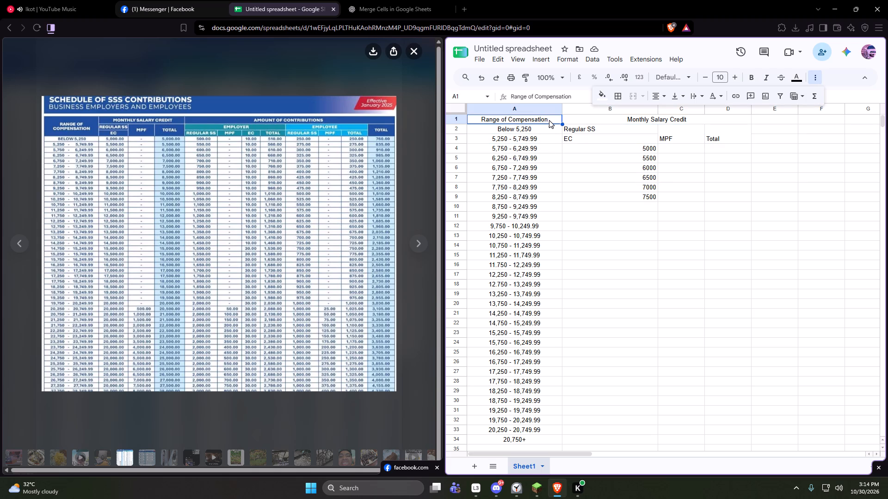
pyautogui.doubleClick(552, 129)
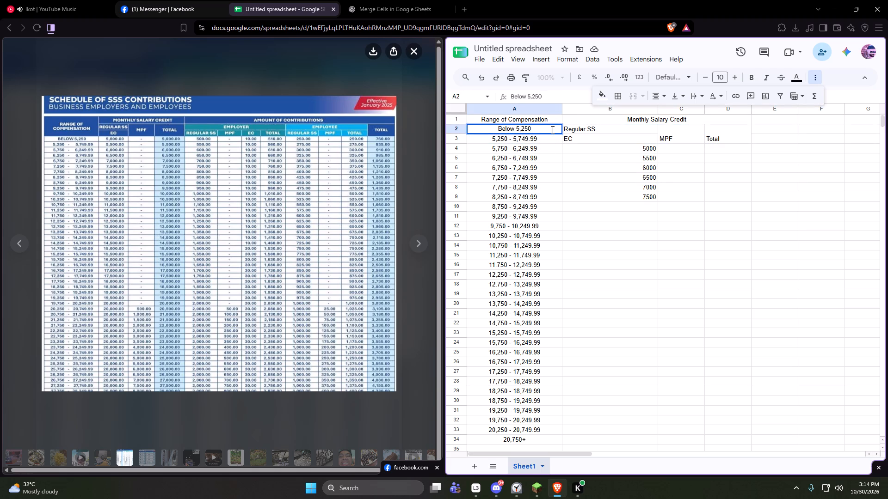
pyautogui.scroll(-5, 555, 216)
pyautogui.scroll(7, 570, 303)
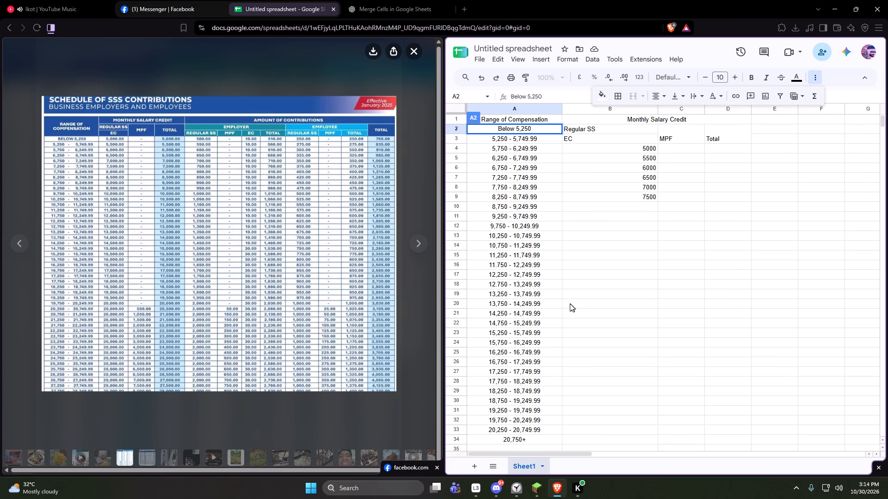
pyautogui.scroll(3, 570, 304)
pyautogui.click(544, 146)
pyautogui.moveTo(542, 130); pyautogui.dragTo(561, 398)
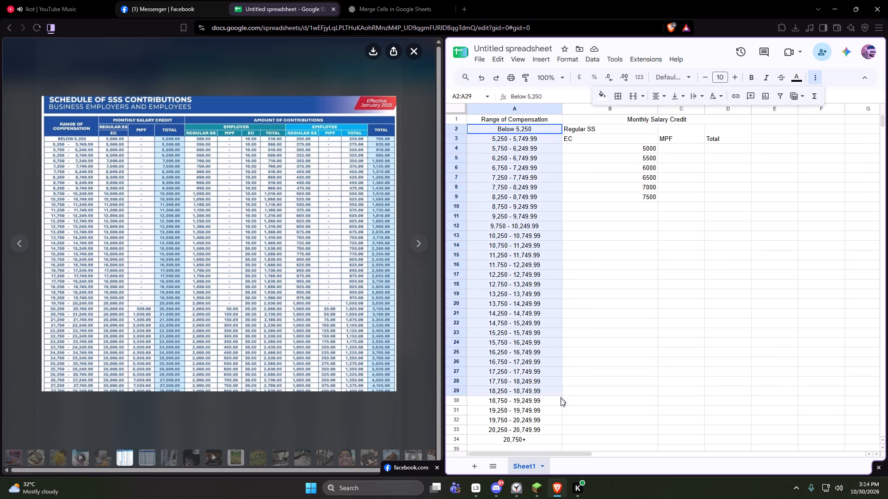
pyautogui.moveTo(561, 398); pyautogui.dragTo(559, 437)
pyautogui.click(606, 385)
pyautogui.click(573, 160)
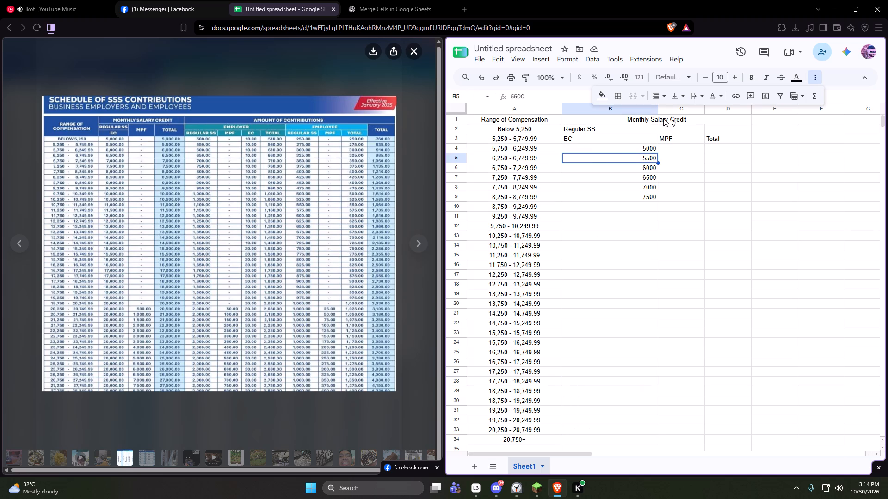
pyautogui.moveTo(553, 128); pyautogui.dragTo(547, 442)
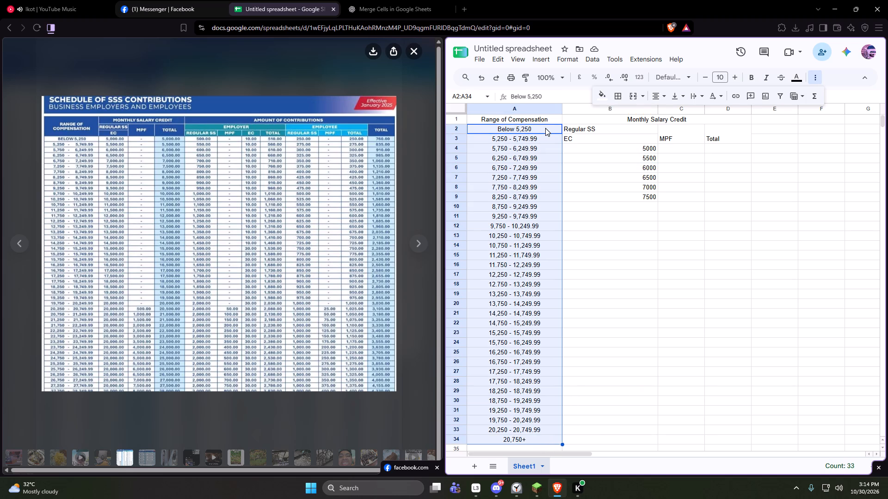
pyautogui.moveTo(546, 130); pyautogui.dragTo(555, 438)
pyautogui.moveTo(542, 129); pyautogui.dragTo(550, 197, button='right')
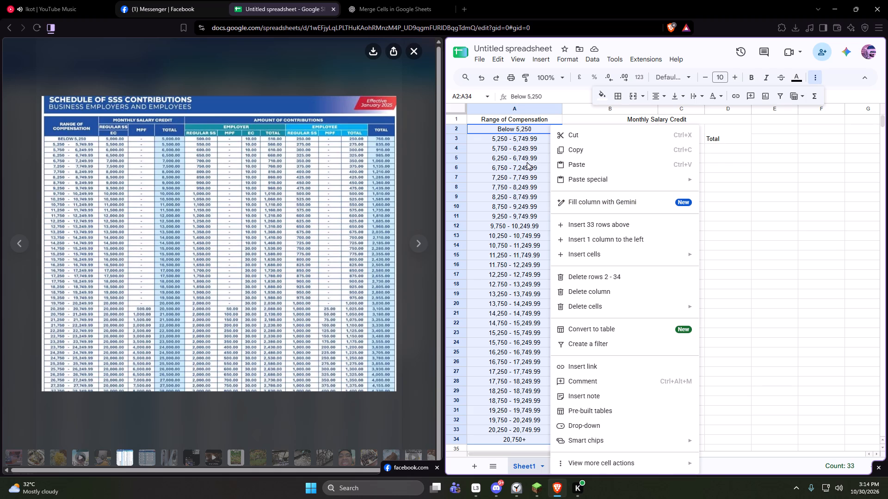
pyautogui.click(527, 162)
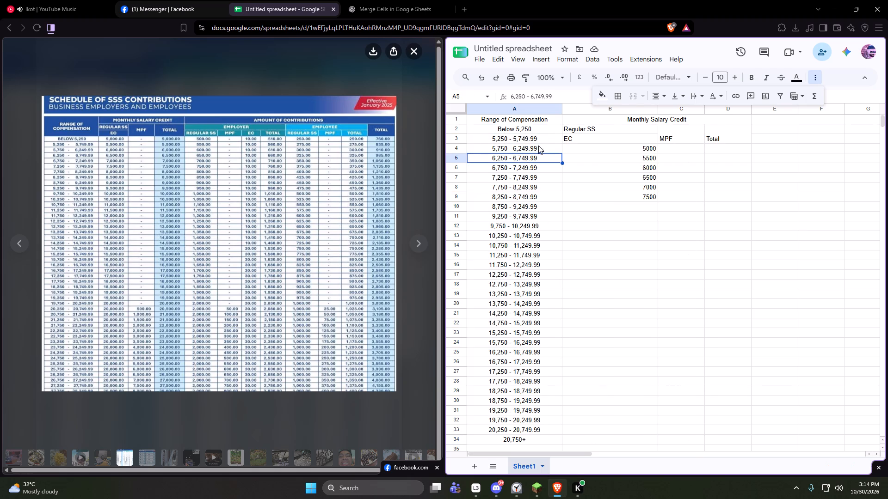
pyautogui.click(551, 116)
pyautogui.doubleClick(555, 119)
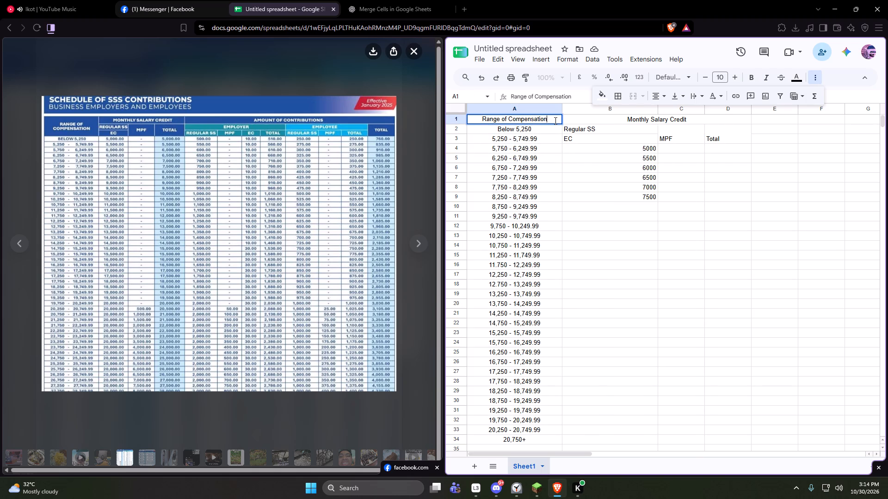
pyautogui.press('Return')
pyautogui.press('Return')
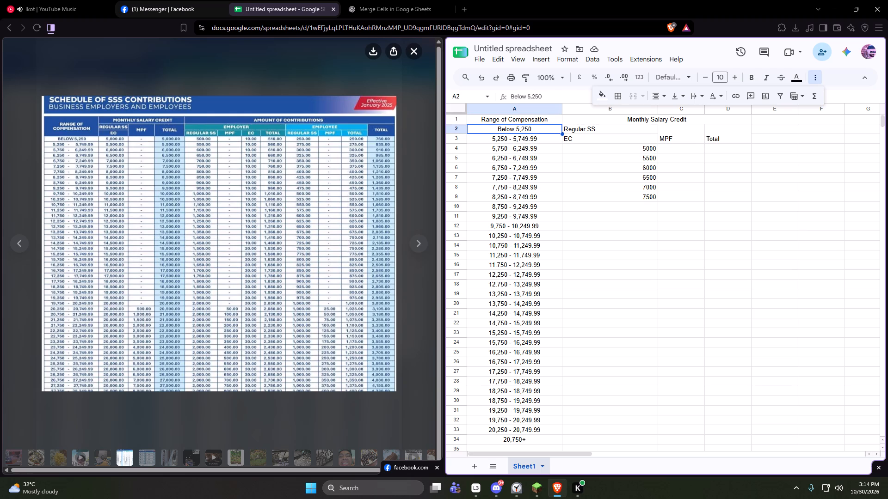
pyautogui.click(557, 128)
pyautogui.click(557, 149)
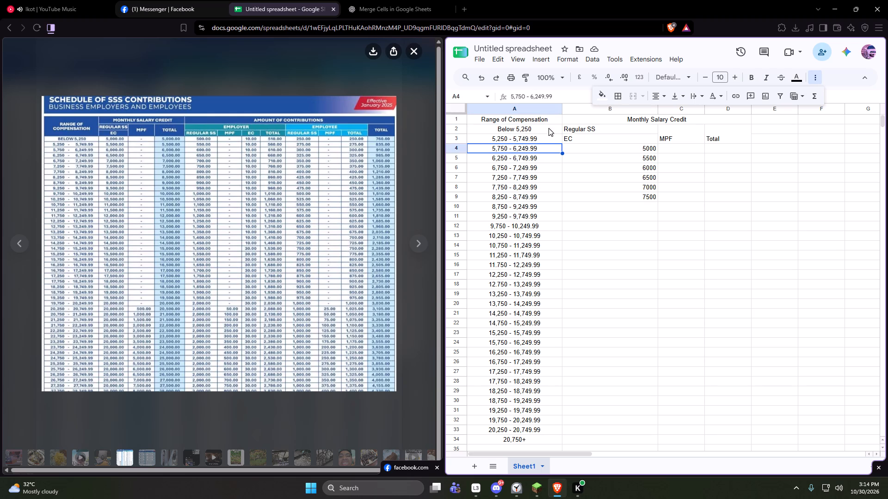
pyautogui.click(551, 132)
pyautogui.moveTo(549, 128); pyautogui.dragTo(551, 445)
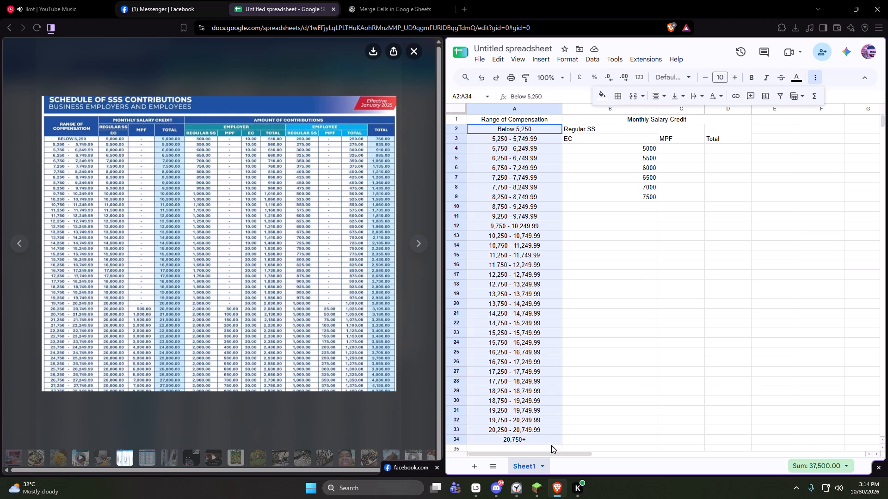
pyautogui.moveTo(551, 445); pyautogui.dragTo(550, 438)
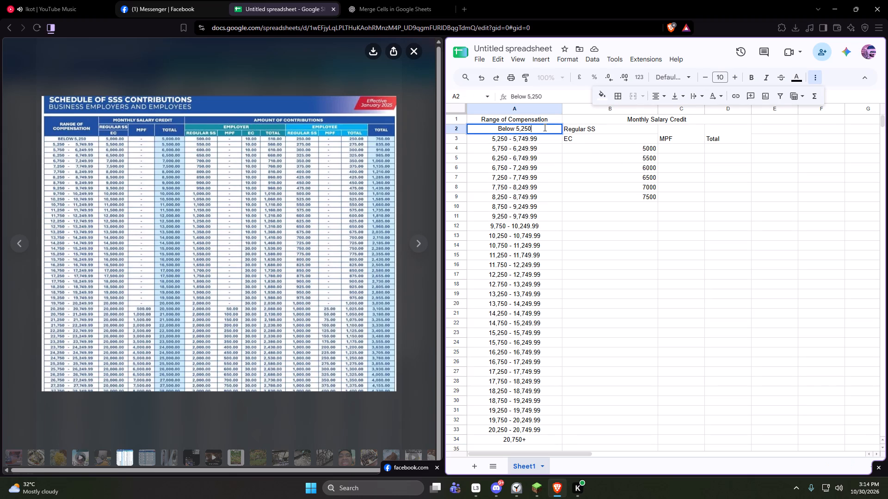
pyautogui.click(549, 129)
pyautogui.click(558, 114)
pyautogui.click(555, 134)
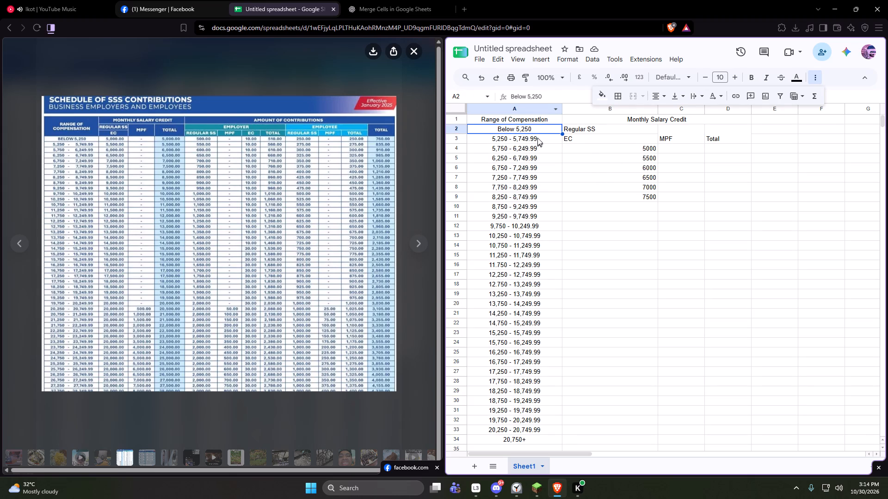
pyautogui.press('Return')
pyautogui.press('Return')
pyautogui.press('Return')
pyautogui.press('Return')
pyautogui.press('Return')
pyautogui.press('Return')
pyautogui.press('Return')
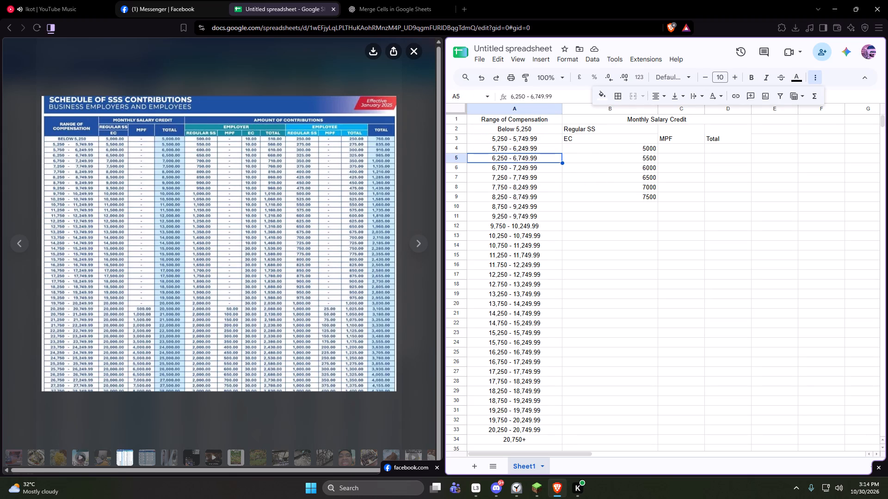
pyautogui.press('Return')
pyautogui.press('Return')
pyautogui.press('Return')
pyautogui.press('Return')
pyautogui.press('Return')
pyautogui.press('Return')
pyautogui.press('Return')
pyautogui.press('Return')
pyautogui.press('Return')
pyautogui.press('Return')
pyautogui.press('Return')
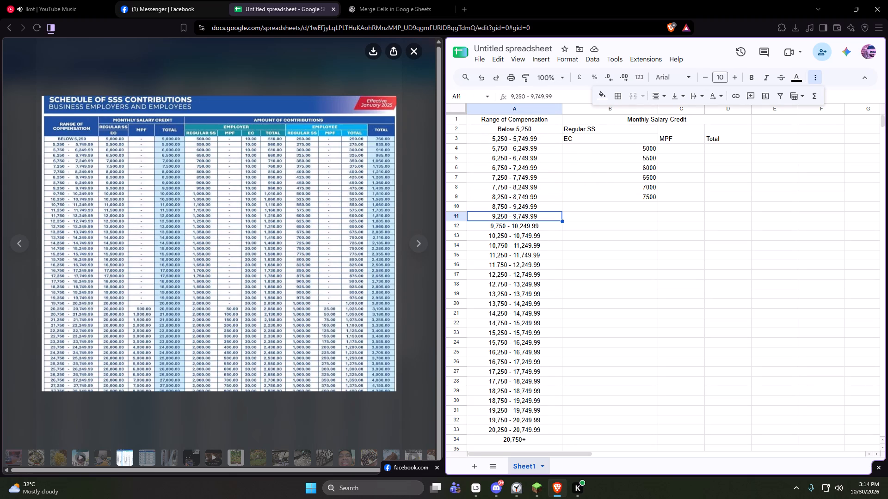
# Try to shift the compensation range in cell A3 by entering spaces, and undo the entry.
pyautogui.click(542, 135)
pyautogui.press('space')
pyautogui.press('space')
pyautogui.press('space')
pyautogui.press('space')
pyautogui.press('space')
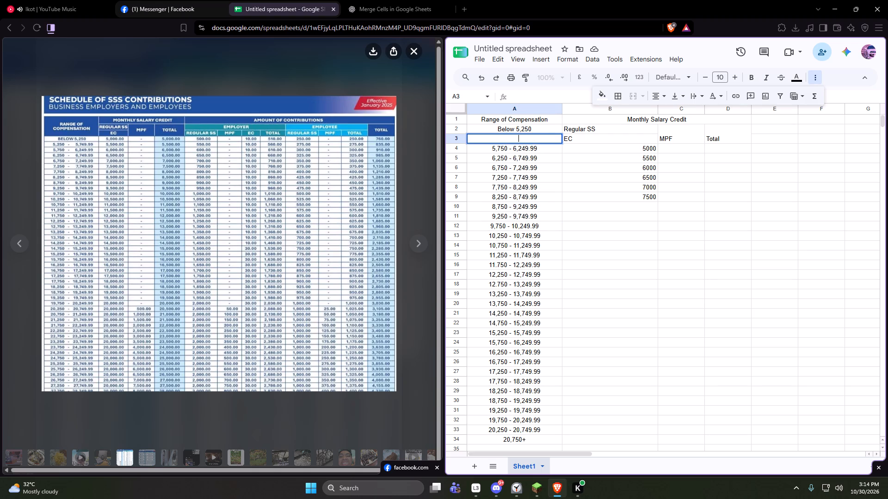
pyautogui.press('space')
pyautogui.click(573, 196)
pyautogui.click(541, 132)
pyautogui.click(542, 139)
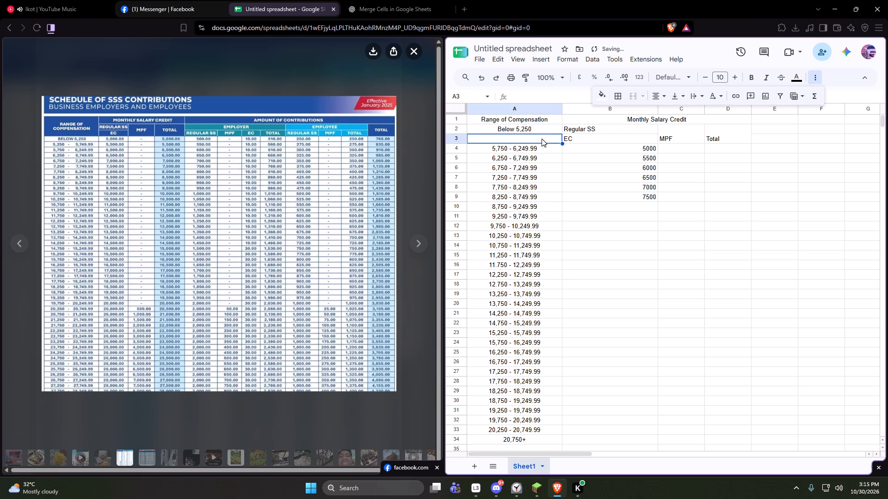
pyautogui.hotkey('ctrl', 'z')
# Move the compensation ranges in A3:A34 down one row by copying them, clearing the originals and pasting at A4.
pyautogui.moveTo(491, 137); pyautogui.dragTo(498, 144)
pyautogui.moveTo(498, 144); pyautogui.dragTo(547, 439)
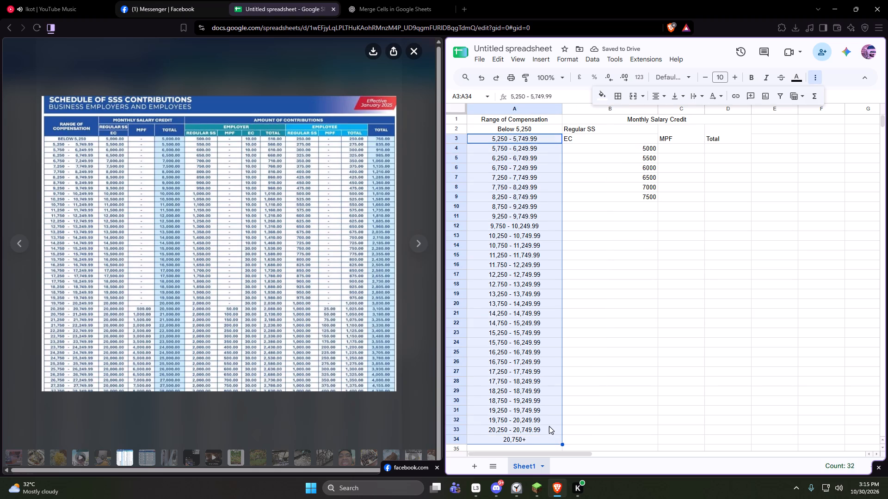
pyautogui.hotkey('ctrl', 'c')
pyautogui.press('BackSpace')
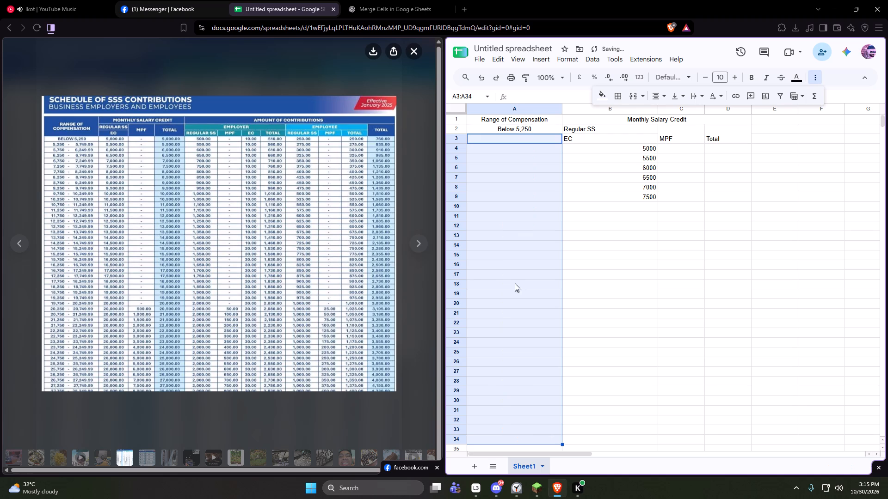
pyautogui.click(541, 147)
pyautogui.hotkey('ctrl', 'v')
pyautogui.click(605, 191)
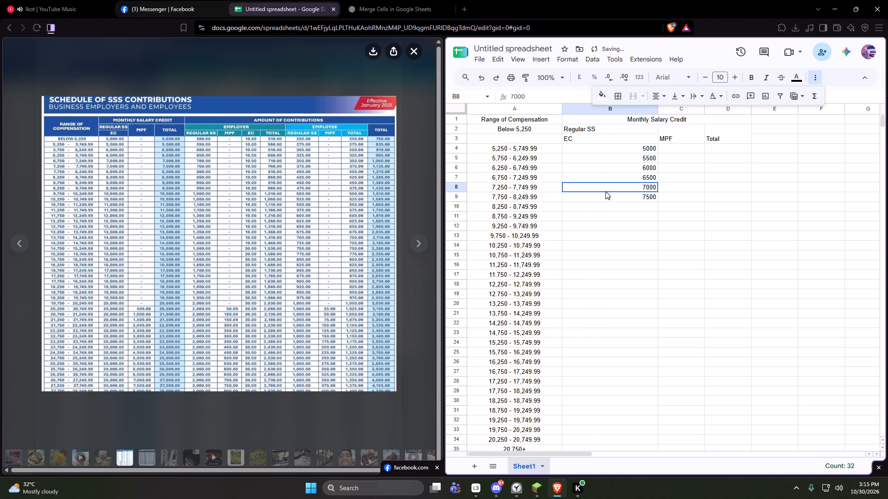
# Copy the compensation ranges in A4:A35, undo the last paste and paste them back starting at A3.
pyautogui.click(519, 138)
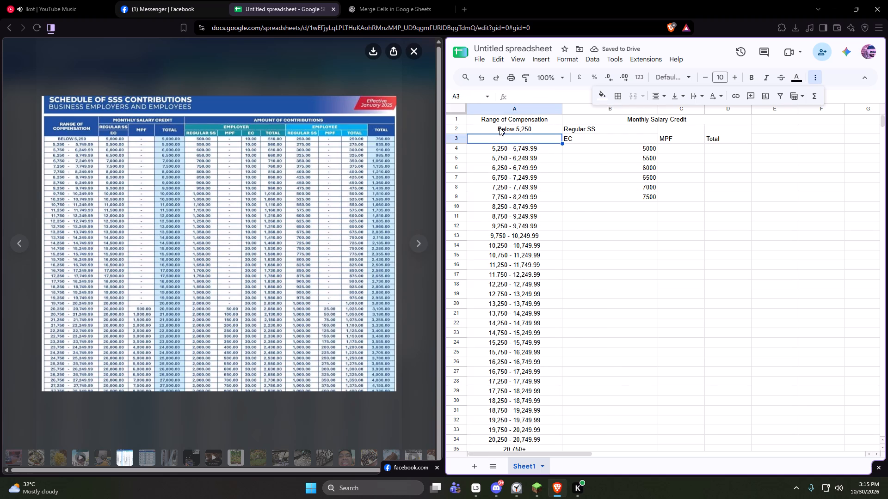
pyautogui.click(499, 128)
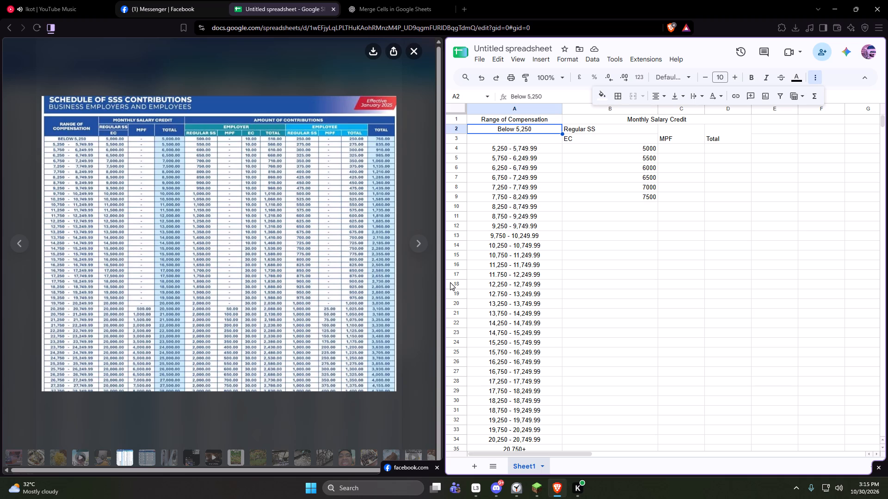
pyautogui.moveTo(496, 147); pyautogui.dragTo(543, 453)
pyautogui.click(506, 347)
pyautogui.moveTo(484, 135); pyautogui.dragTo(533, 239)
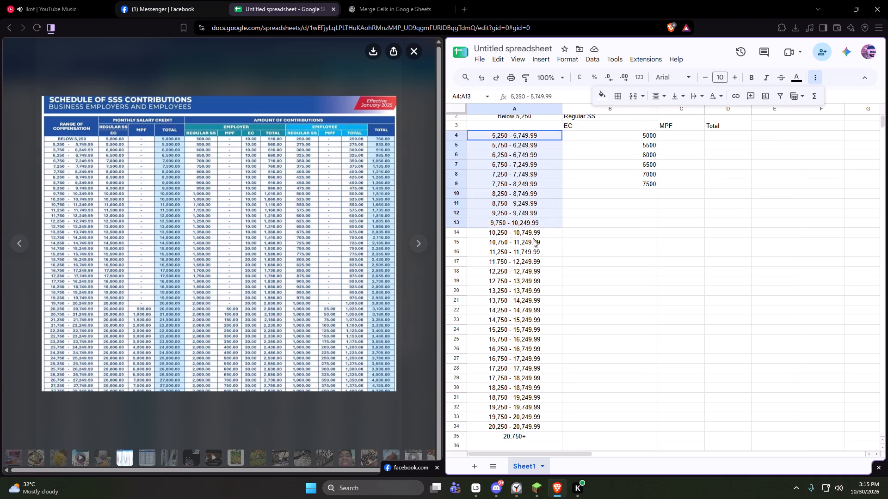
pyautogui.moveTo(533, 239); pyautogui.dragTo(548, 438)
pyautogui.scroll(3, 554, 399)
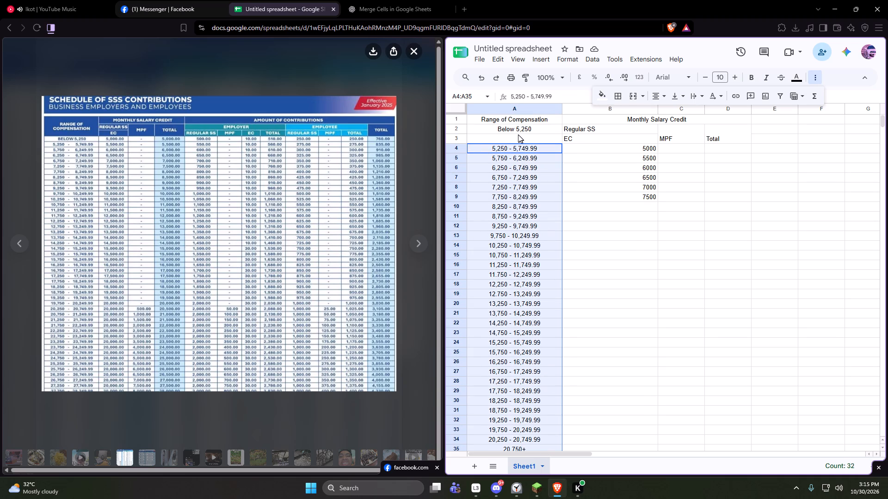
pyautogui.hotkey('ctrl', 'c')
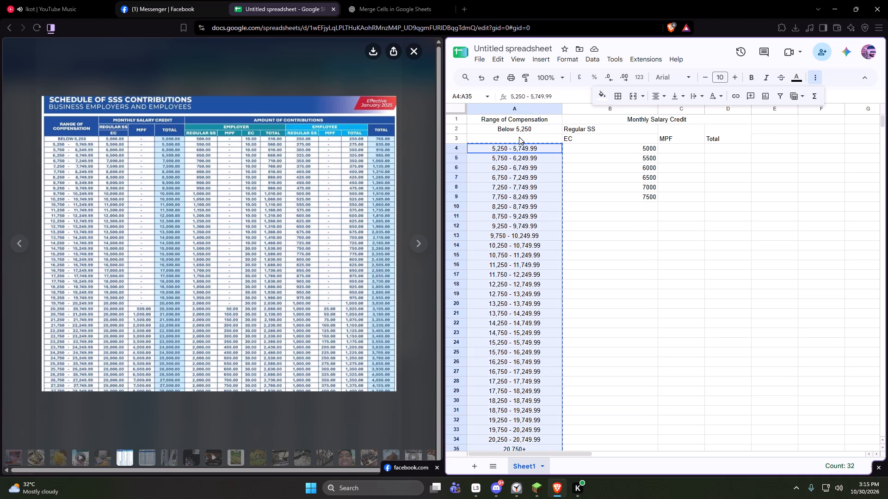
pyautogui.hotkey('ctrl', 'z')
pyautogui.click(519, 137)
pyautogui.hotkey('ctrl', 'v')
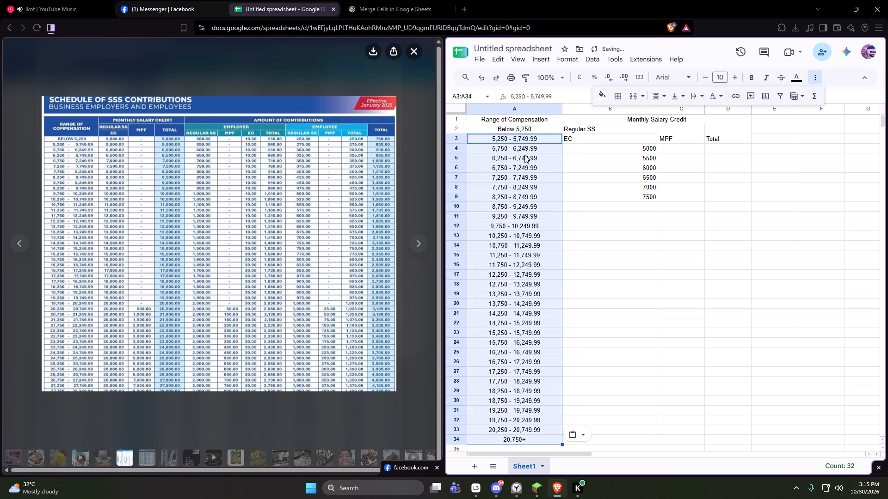
# Move the compensation ranges in A2:A34 down two rows by copying them, clearing the originals and pasting at A4.
pyautogui.click(512, 134)
pyautogui.moveTo(502, 128); pyautogui.dragTo(540, 434)
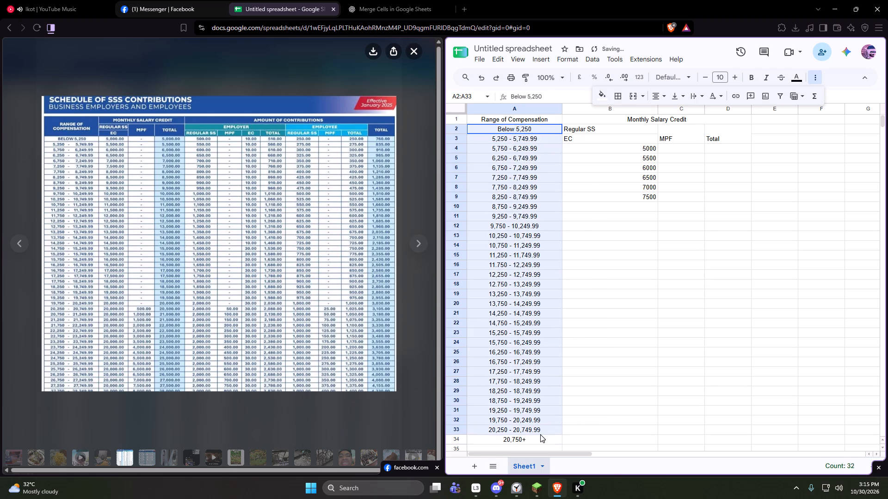
pyautogui.moveTo(540, 434); pyautogui.dragTo(542, 438)
pyautogui.click(541, 436)
pyautogui.hotkey('ctrl', 'c')
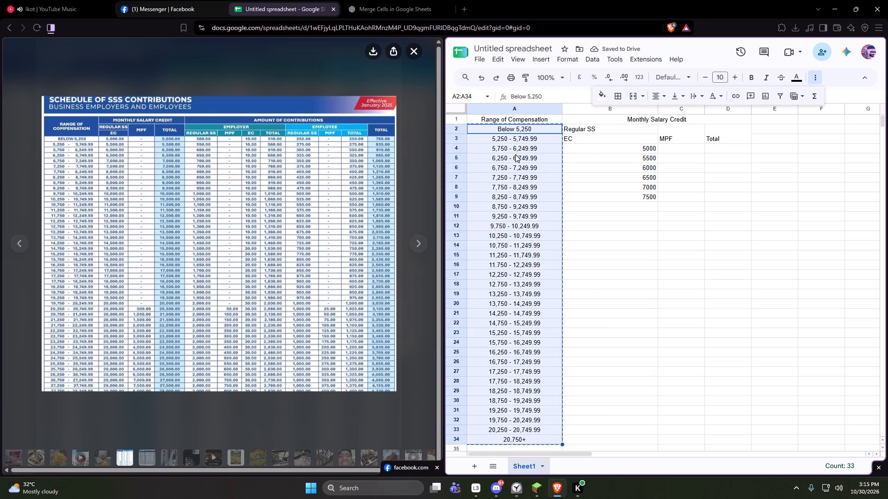
pyautogui.press('BackSpace')
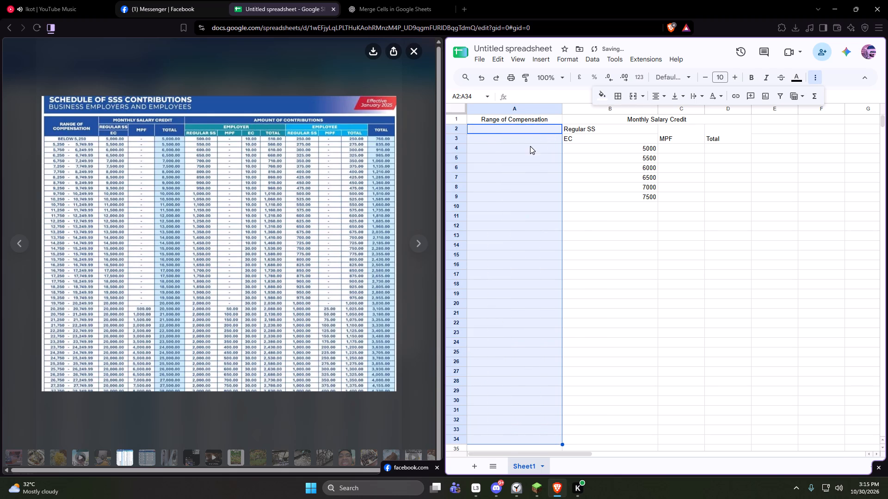
pyautogui.click(530, 147)
pyautogui.hotkey('ctrl', 'v')
pyautogui.click(605, 180)
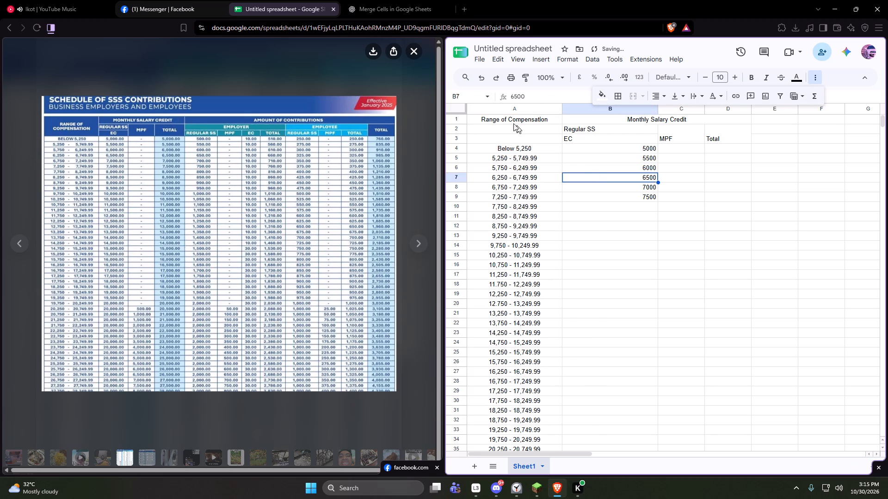
# Merge cells A1 to A3 into one cell for the Range of Compensation heading.
pyautogui.moveTo(512, 118); pyautogui.dragTo(541, 140)
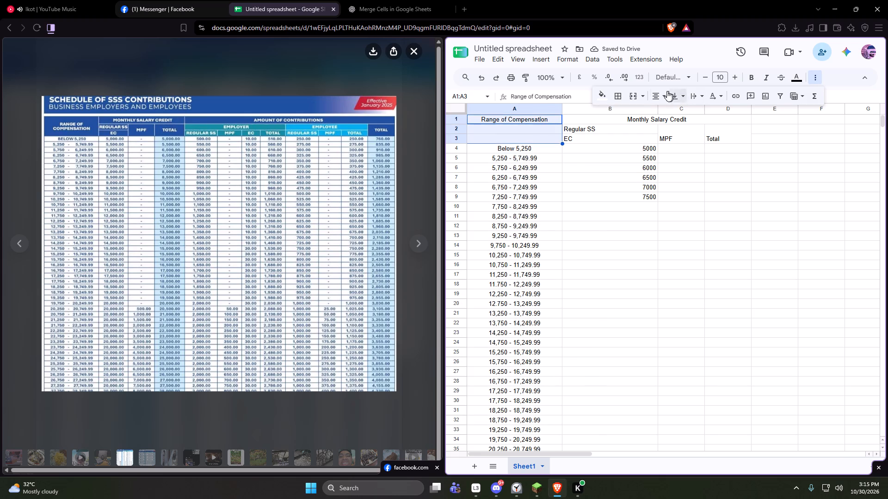
pyautogui.click(641, 95)
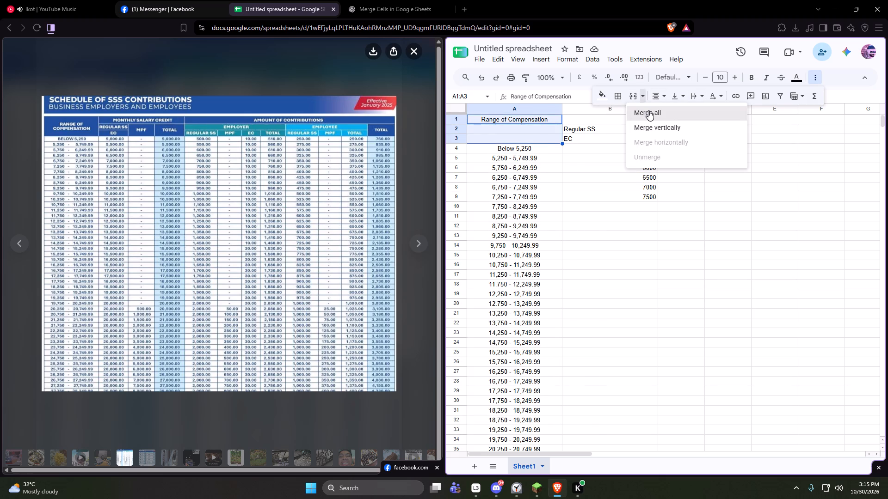
pyautogui.click(648, 110)
pyautogui.click(534, 132)
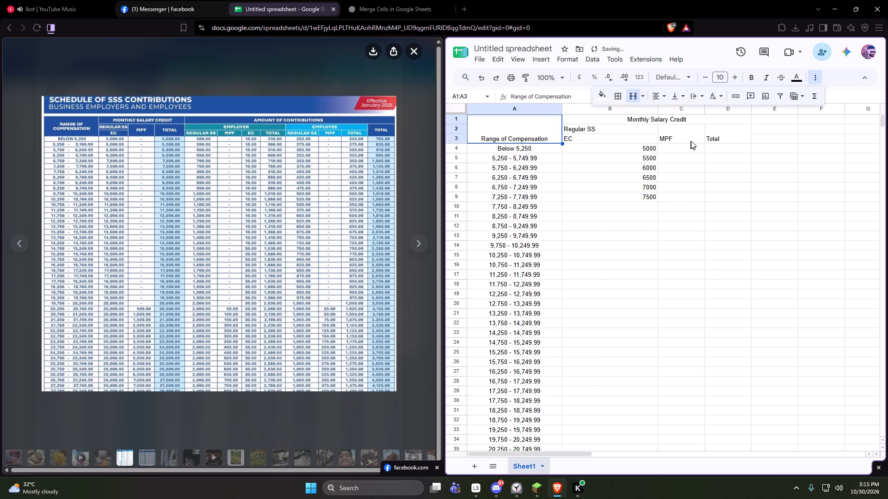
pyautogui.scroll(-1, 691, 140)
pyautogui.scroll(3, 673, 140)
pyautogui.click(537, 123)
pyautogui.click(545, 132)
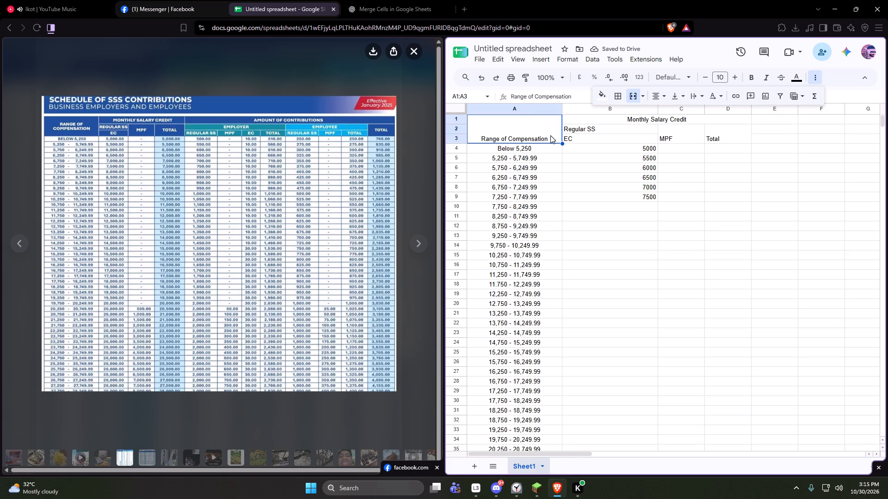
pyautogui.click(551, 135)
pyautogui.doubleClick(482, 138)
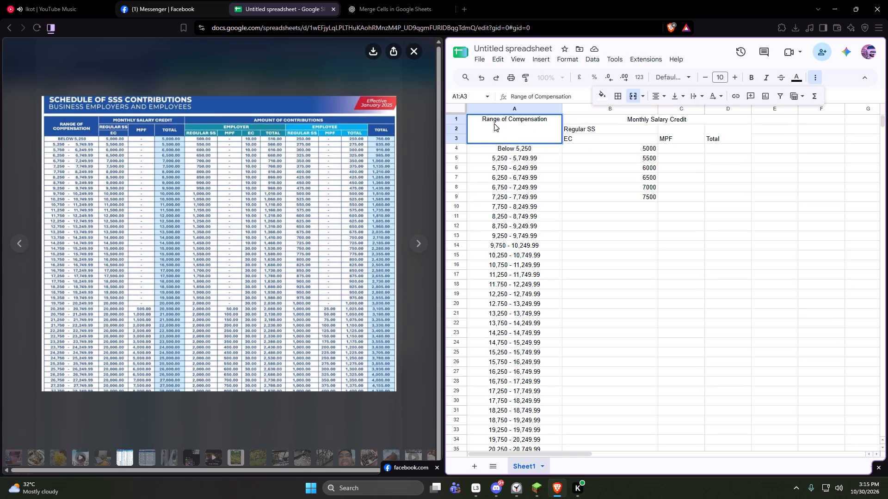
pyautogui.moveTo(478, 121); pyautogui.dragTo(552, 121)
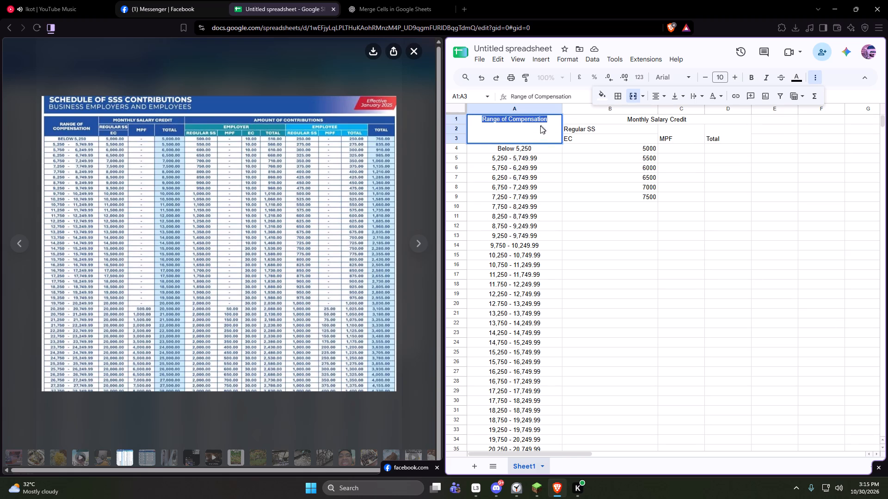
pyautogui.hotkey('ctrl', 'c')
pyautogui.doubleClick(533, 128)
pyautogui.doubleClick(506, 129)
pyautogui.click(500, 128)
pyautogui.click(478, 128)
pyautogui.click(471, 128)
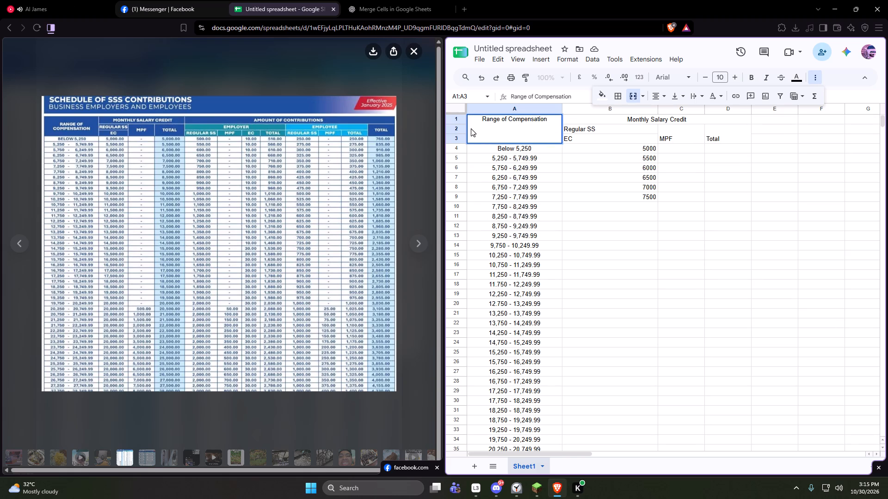
# Center the Range of Compensation heading horizontally and align it to the middle vertically in merged cell A1:A3.
pyautogui.click(484, 121)
pyautogui.click(660, 94)
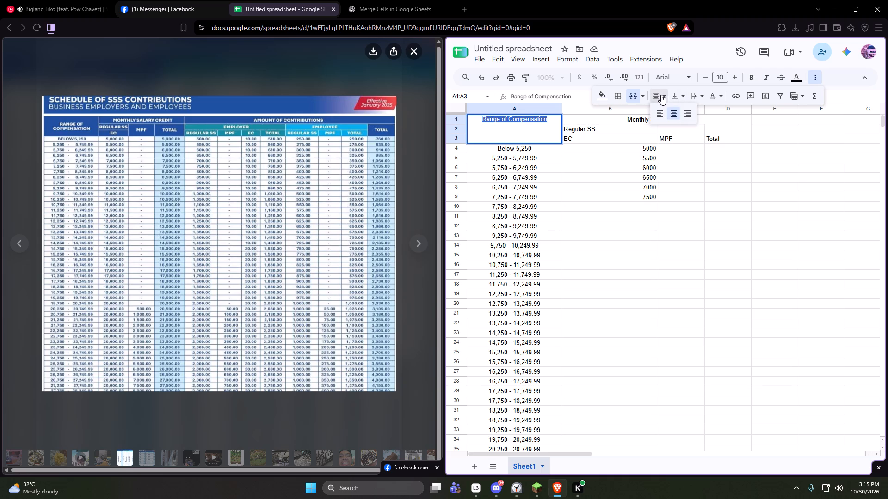
pyautogui.click(672, 113)
pyautogui.click(654, 95)
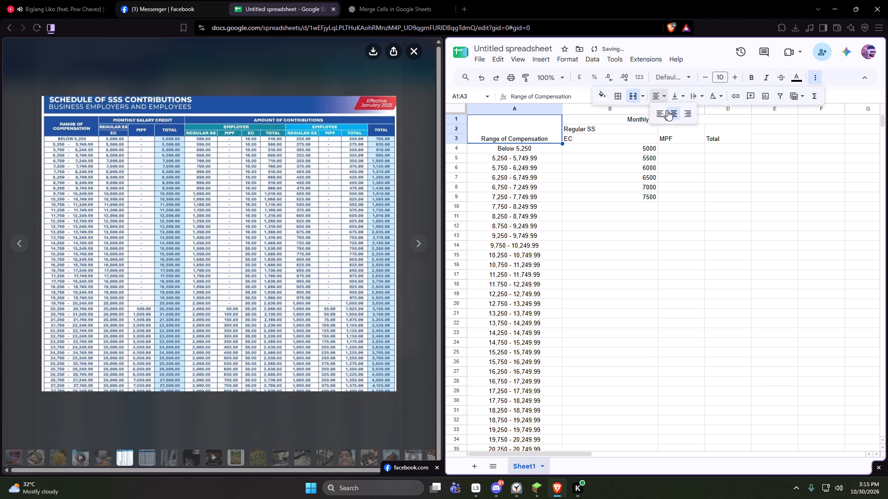
pyautogui.click(674, 113)
pyautogui.click(684, 95)
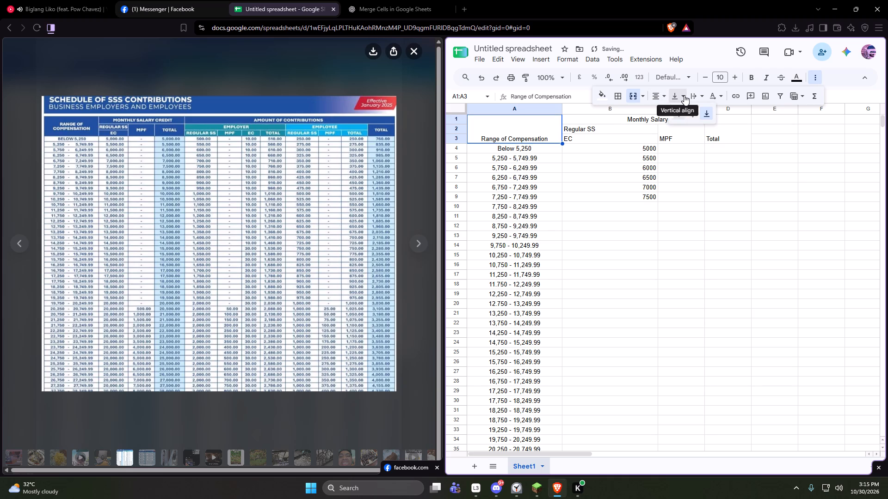
pyautogui.click(695, 112)
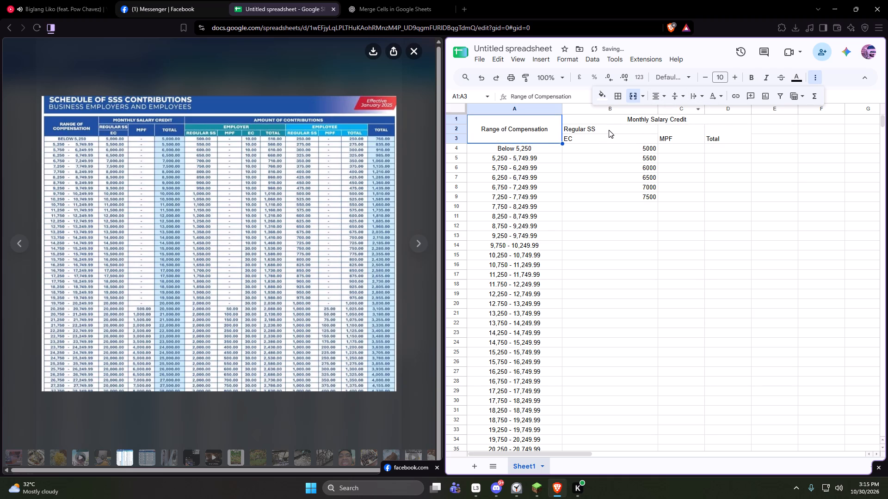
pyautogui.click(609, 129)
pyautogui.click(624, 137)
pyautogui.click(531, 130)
# Align the MPF heading in merged cell C2:C3 and the Total heading in D2:D3 to the middle vertically.
pyautogui.click(665, 118)
pyautogui.click(669, 134)
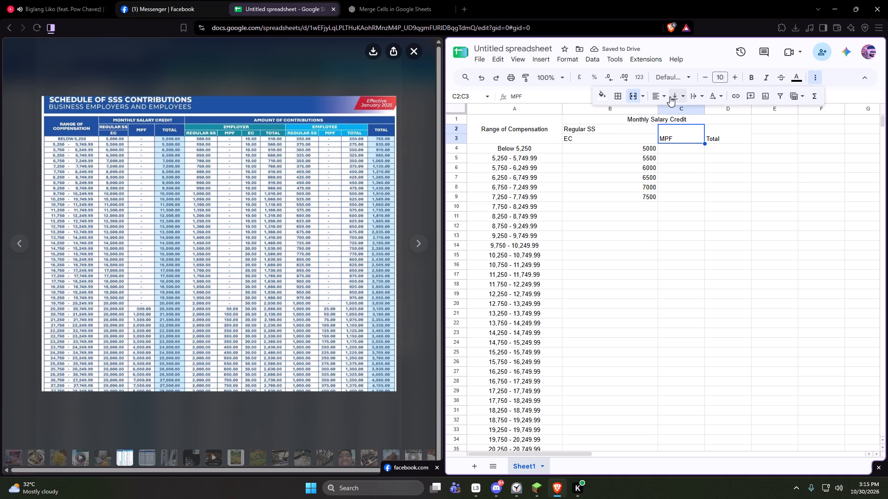
pyautogui.click(683, 96)
pyautogui.click(694, 116)
pyautogui.click(722, 133)
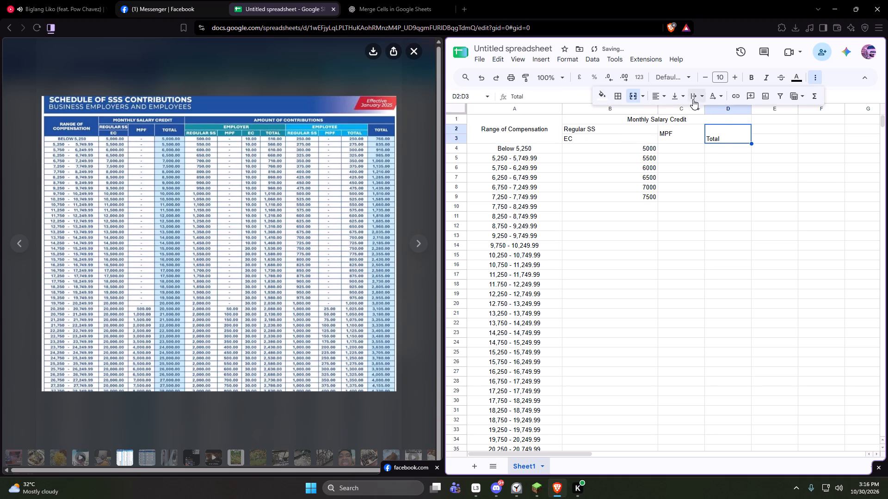
pyautogui.click(680, 96)
pyautogui.click(691, 114)
pyautogui.click(682, 94)
pyautogui.click(682, 94)
# Center the Total heading in D2:D3 and the MPF heading in C2:C3 horizontally.
pyautogui.click(660, 93)
pyautogui.click(677, 113)
pyautogui.click(680, 134)
pyautogui.click(664, 93)
pyautogui.click(672, 113)
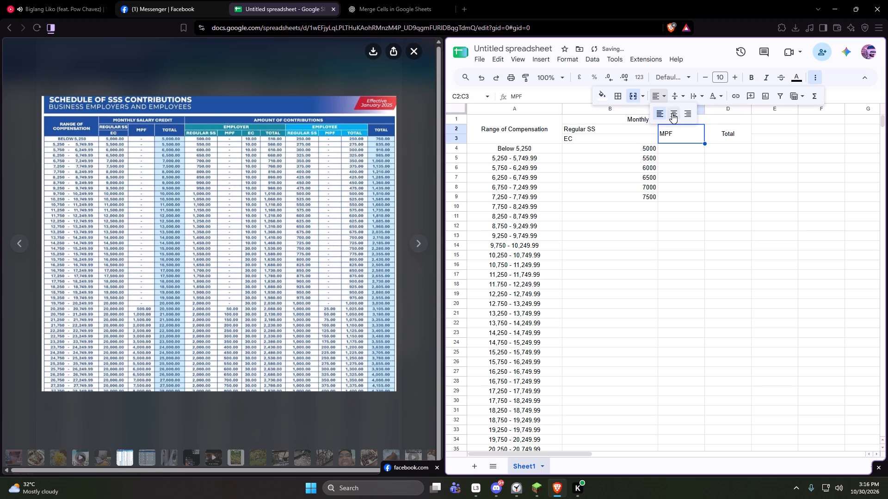
# Center the EC heading in B3 and the Regular SS heading in B2 horizontally.
pyautogui.click(617, 141)
pyautogui.click(659, 97)
pyautogui.click(672, 113)
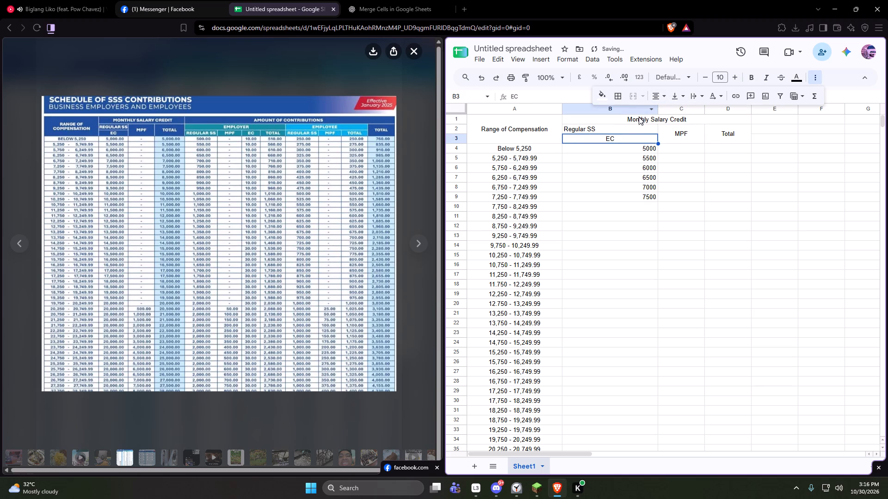
pyautogui.click(635, 128)
pyautogui.click(660, 95)
pyautogui.click(672, 113)
pyautogui.click(628, 165)
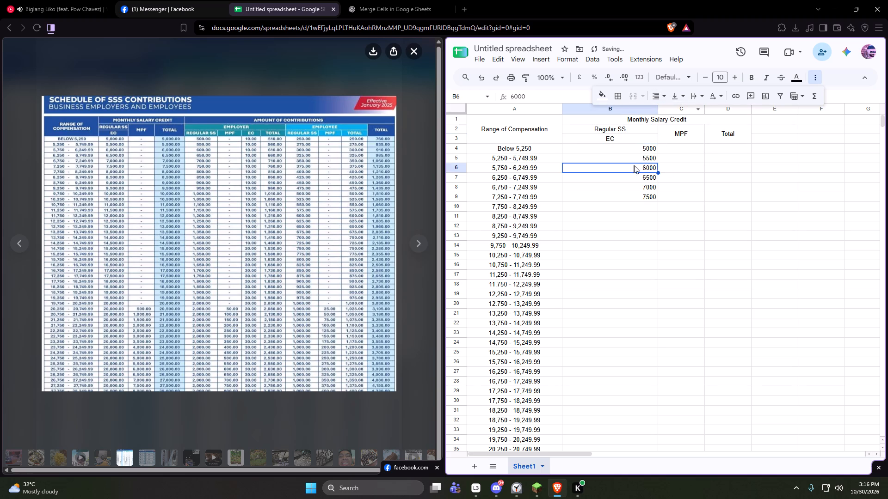
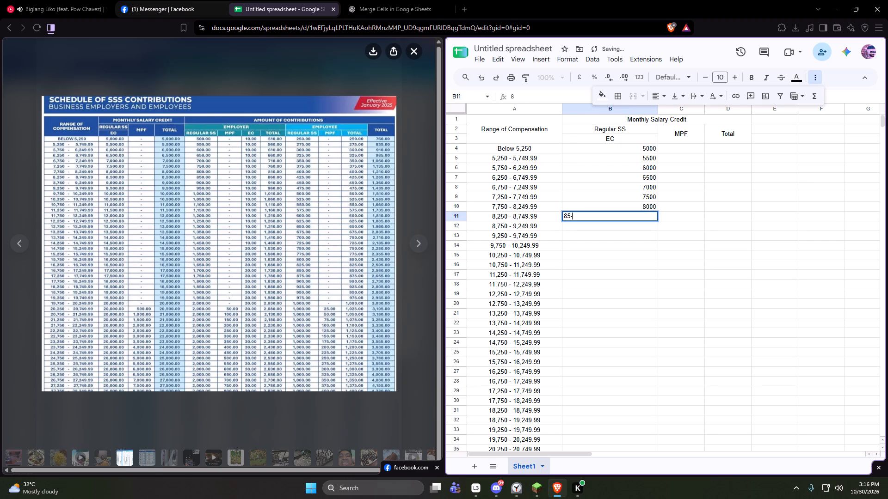
# Continue the Regular SS EC column from the schedule, entering 8500 in B11 and 9000 in B12.
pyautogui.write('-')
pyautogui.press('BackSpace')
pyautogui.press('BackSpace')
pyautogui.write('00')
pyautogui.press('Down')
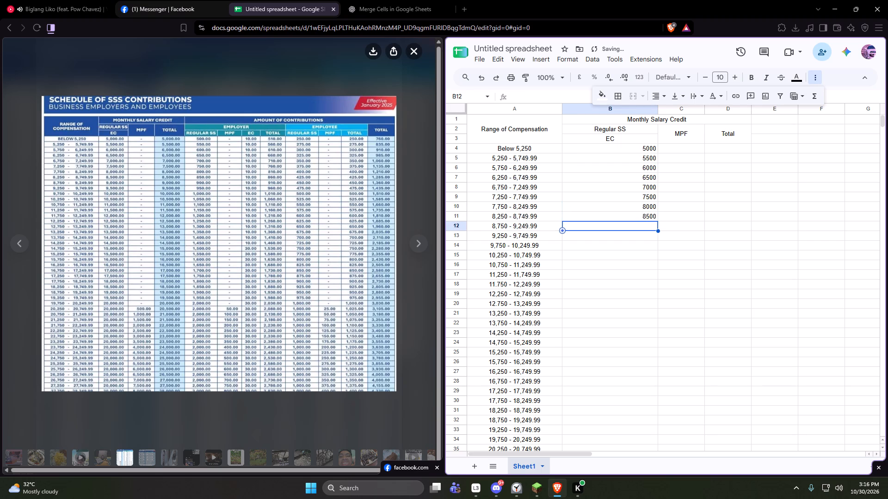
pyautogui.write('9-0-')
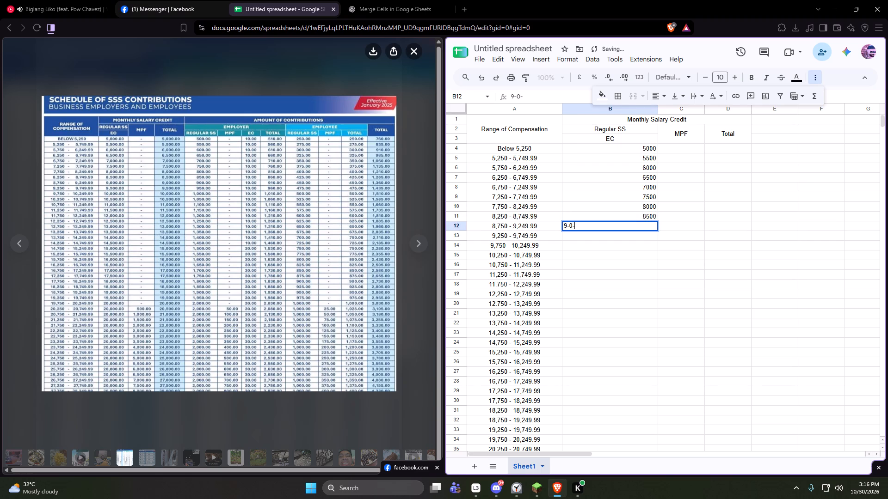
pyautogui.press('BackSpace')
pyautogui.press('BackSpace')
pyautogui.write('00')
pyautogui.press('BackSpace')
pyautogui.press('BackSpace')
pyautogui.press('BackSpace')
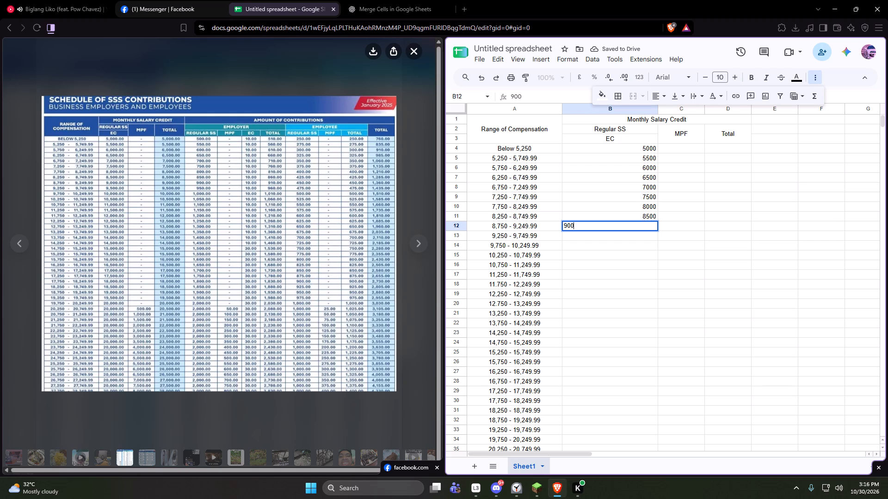